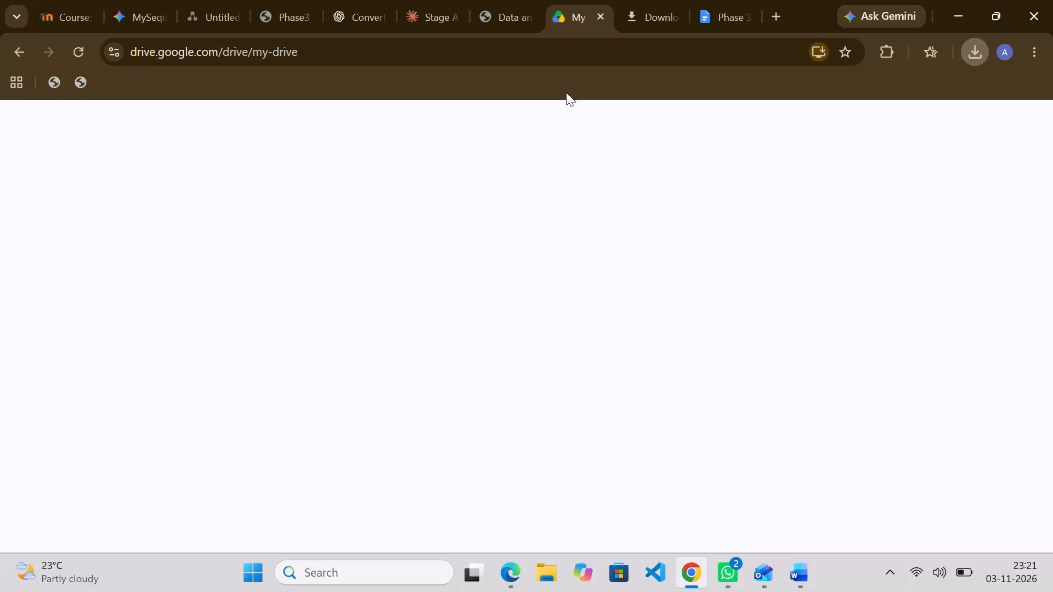
Open the Snapshots folder in My Drive.
double_click(327, 383)
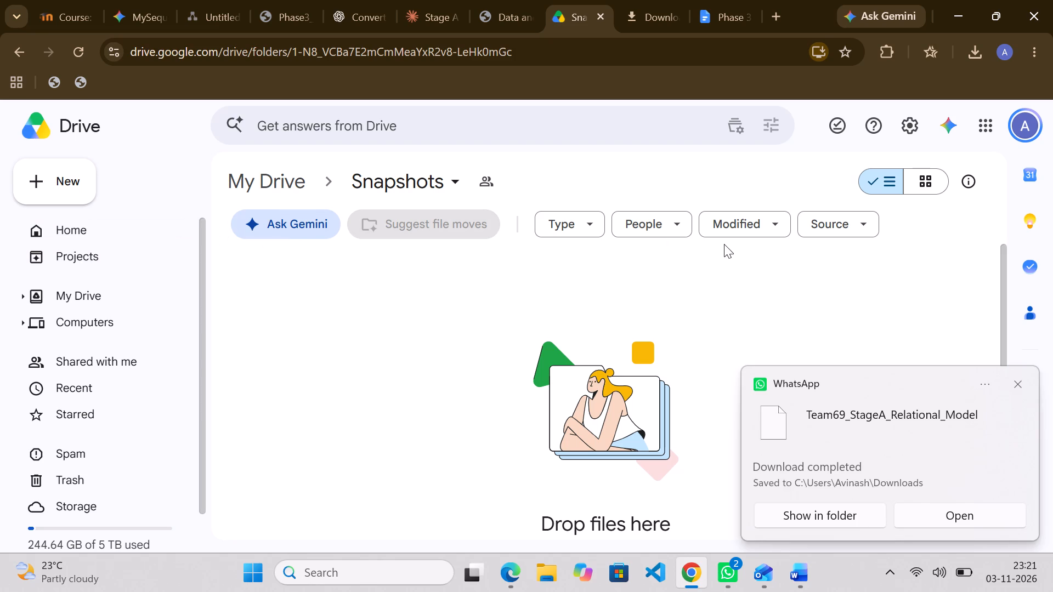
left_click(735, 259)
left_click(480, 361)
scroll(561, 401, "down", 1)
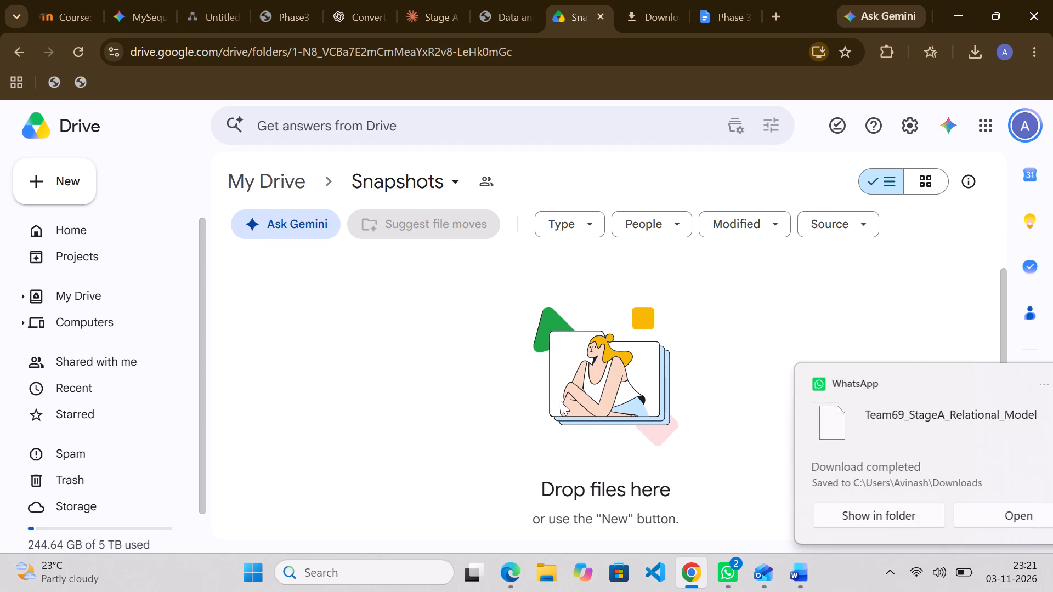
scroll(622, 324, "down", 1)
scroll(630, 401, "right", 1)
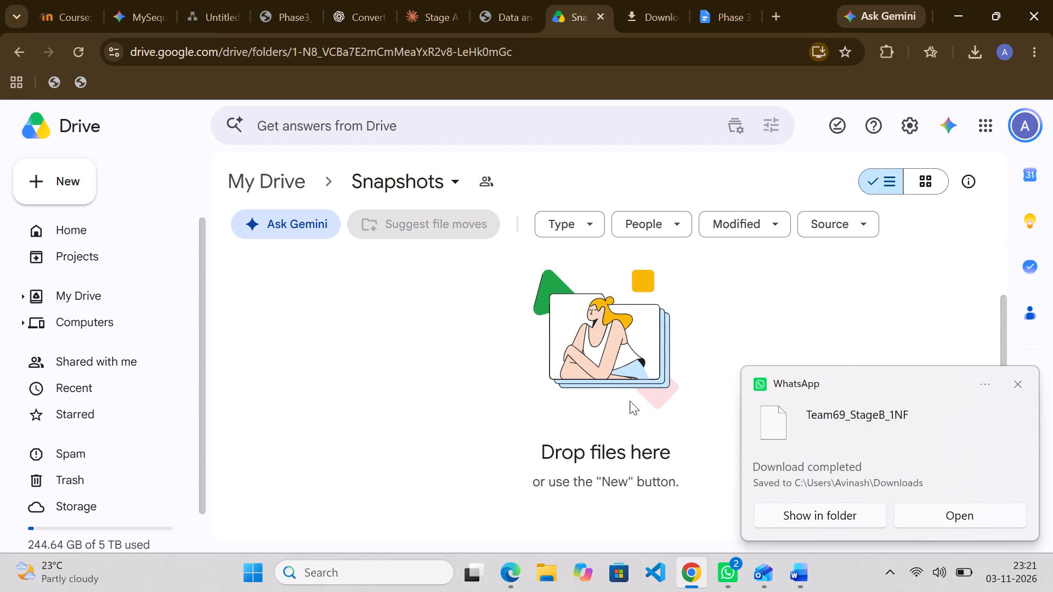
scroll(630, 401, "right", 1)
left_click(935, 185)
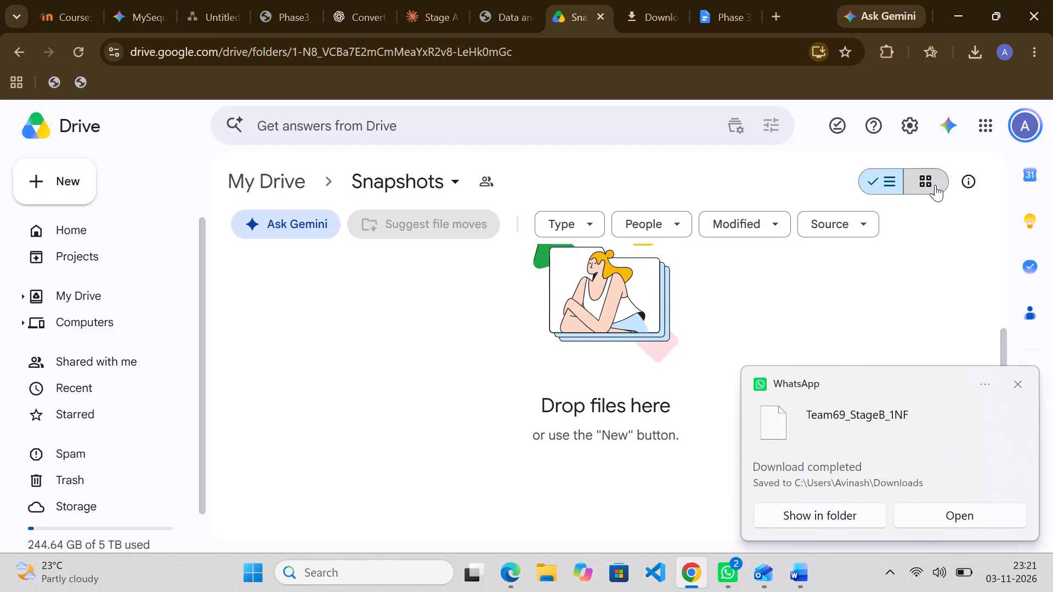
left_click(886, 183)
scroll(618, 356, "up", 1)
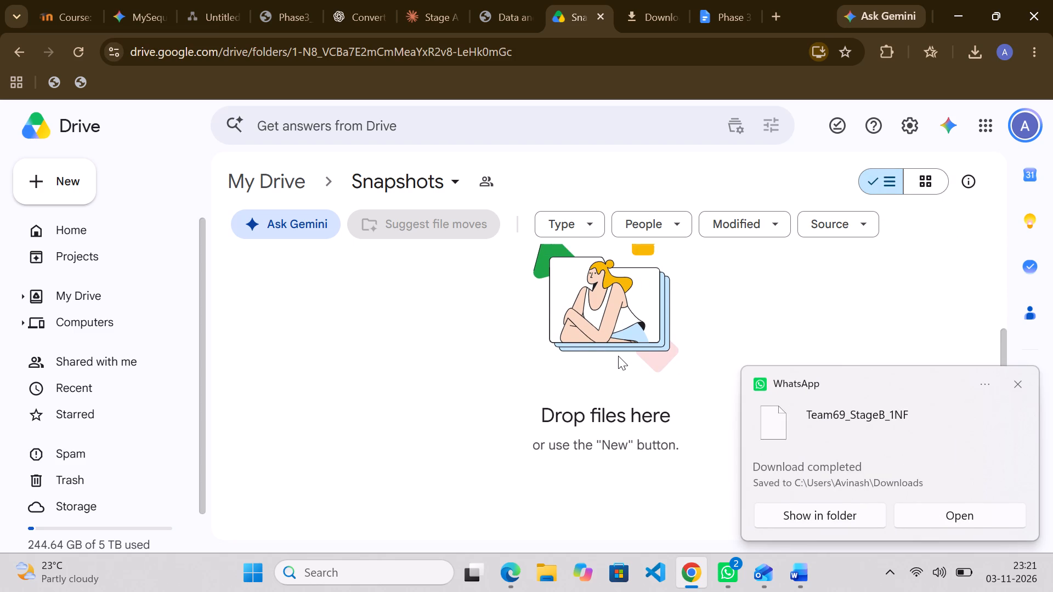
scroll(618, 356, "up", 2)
Upload the Team69 StageA_Relational_Model, StageB_1NF, StageC_2NF and StageD_3NF .drawio files from Downloads into the Snapshots folder, and dismiss the upload status.
left_click(61, 180)
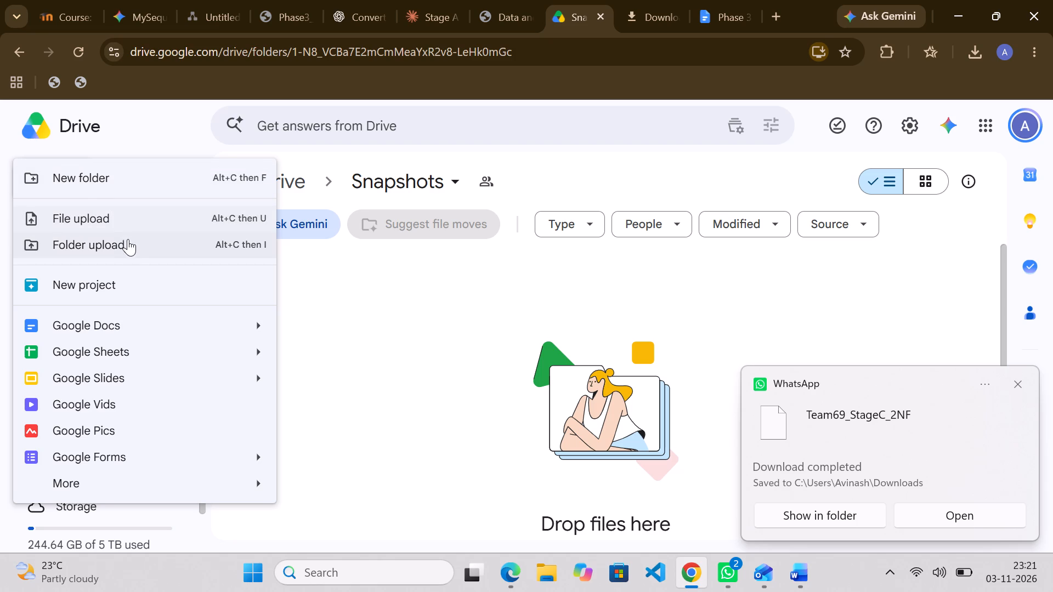
left_click(134, 224)
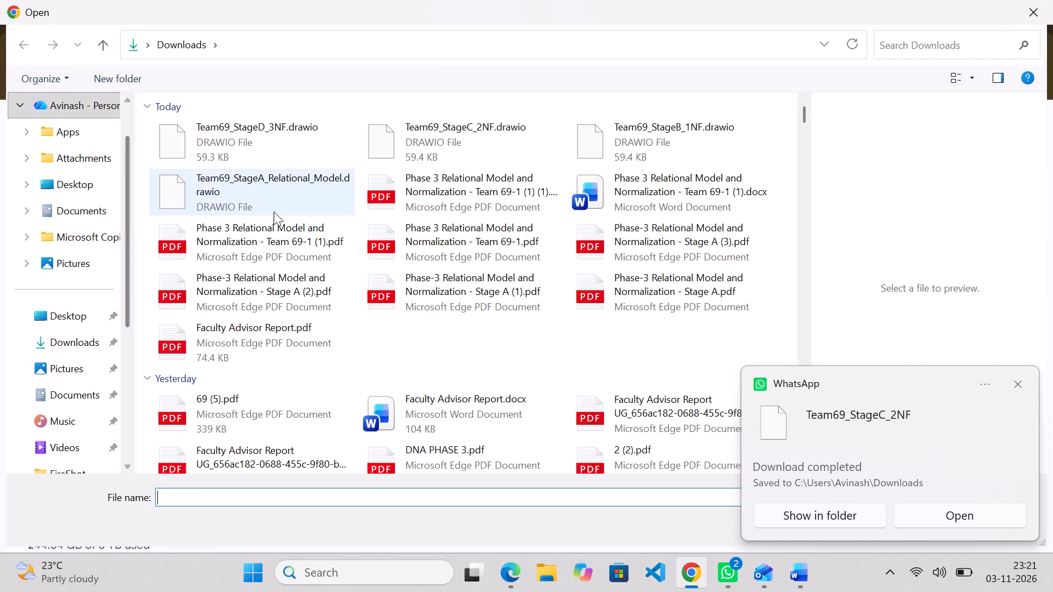
left_click_drag(351, 213, 268, 151)
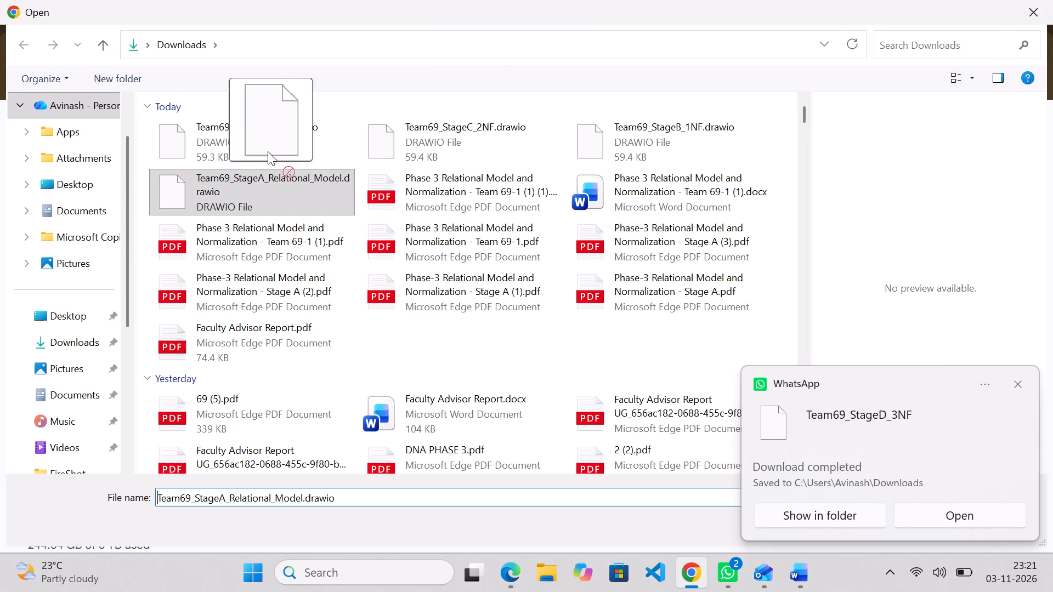
left_click_drag(268, 151, 271, 154)
left_click(292, 164)
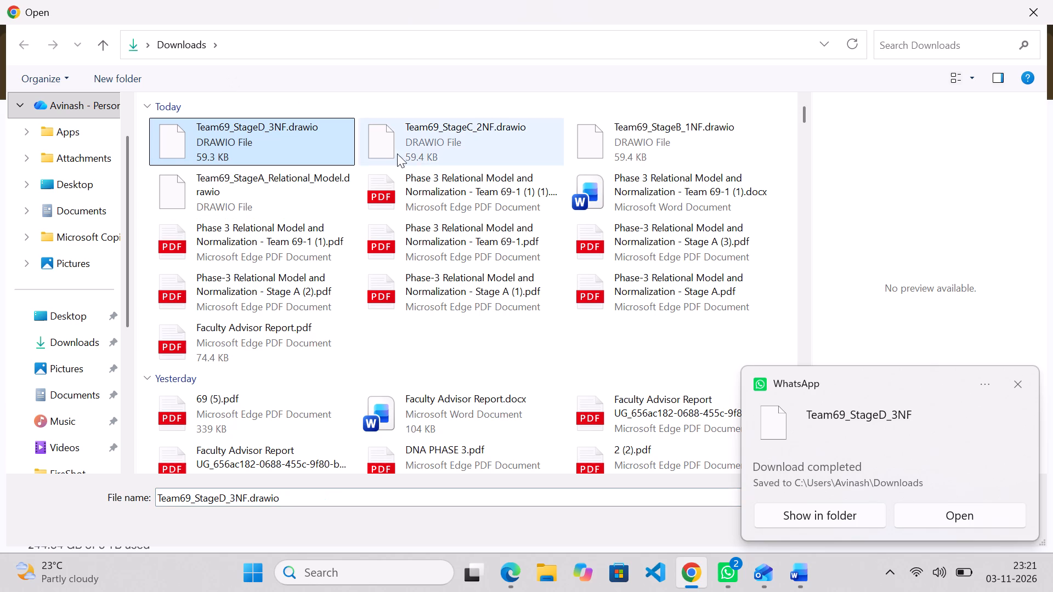
left_click(426, 145)
key("ctrl+s")
key("ctrl+s")
left_click(286, 164, "ctrl")
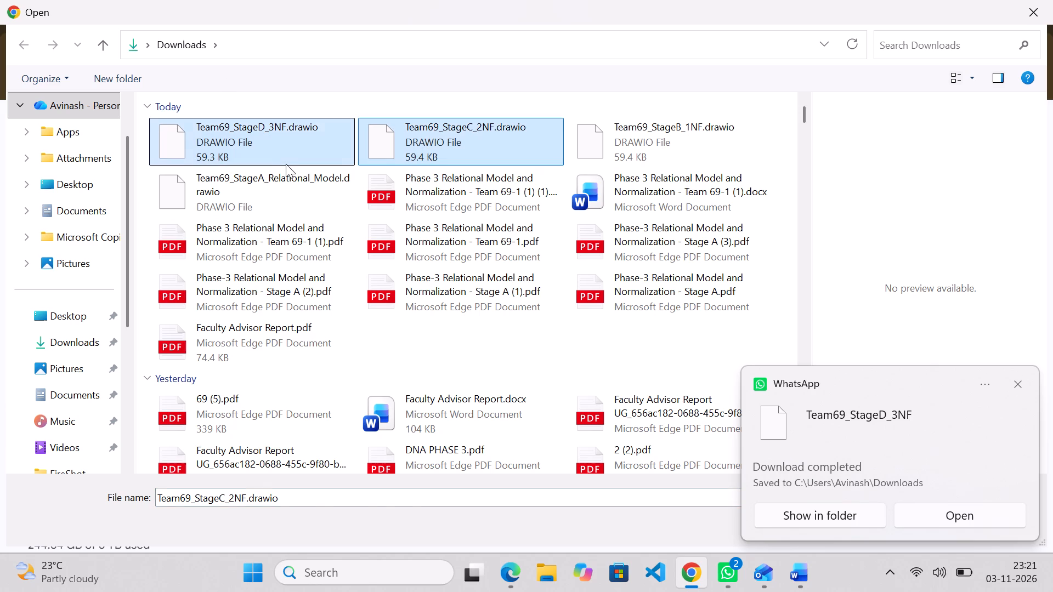
key("ctrl+s")
left_click(608, 122, "ctrl")
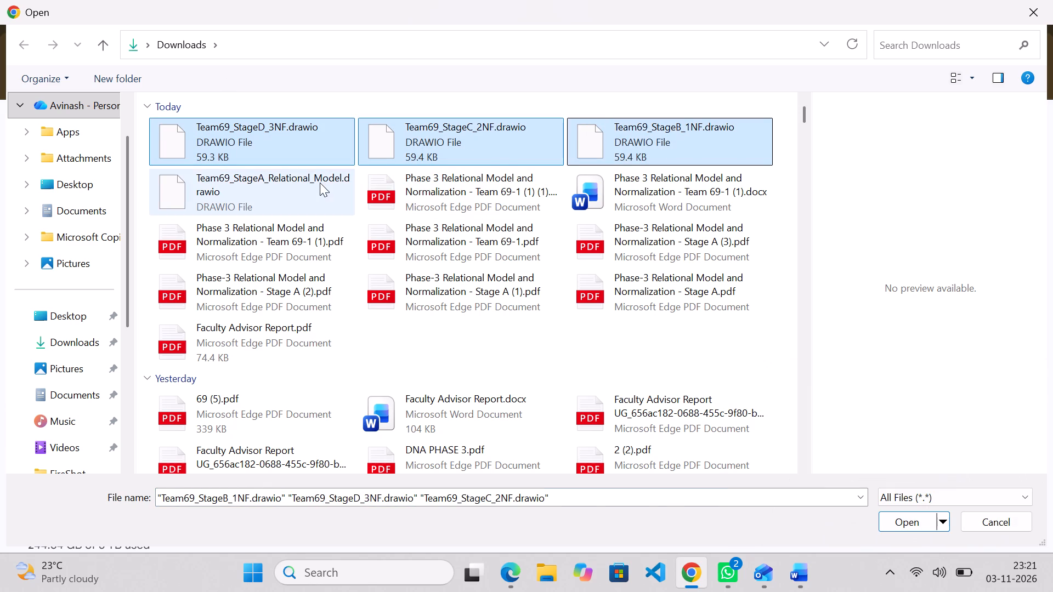
left_click(320, 183, "ctrl")
key("ctrl+s")
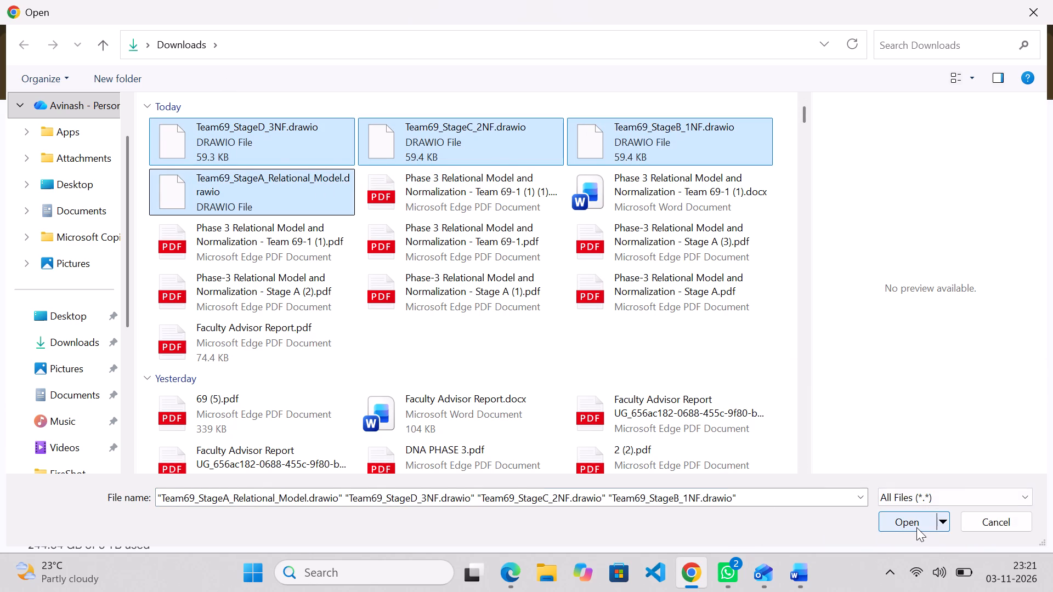
left_click(916, 527)
scroll(644, 406, "down", 1)
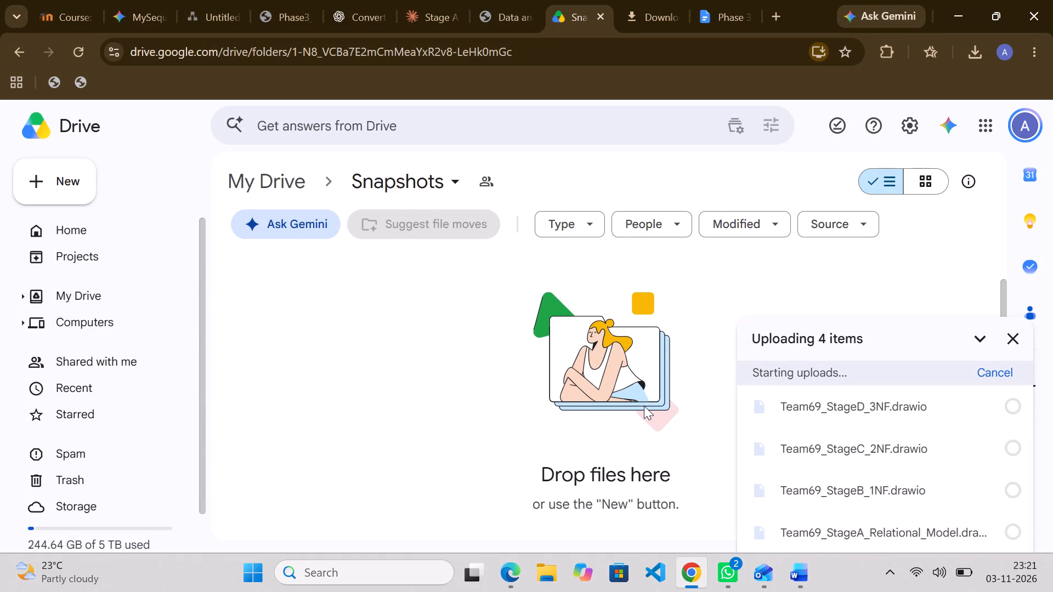
scroll(613, 178, "down", 1)
scroll(640, 355, "down", 1)
scroll(640, 355, "up", 2)
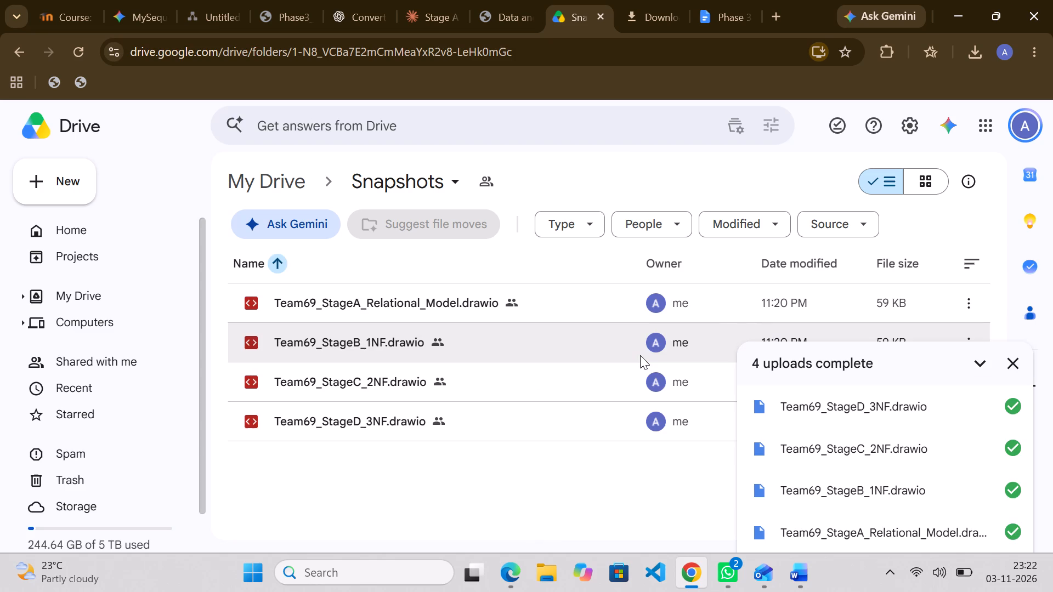
left_click(1009, 372)
Preview the uploaded Team69_StageA_Relational_Model.drawio file and close the preview.
scroll(452, 335, "down", 1)
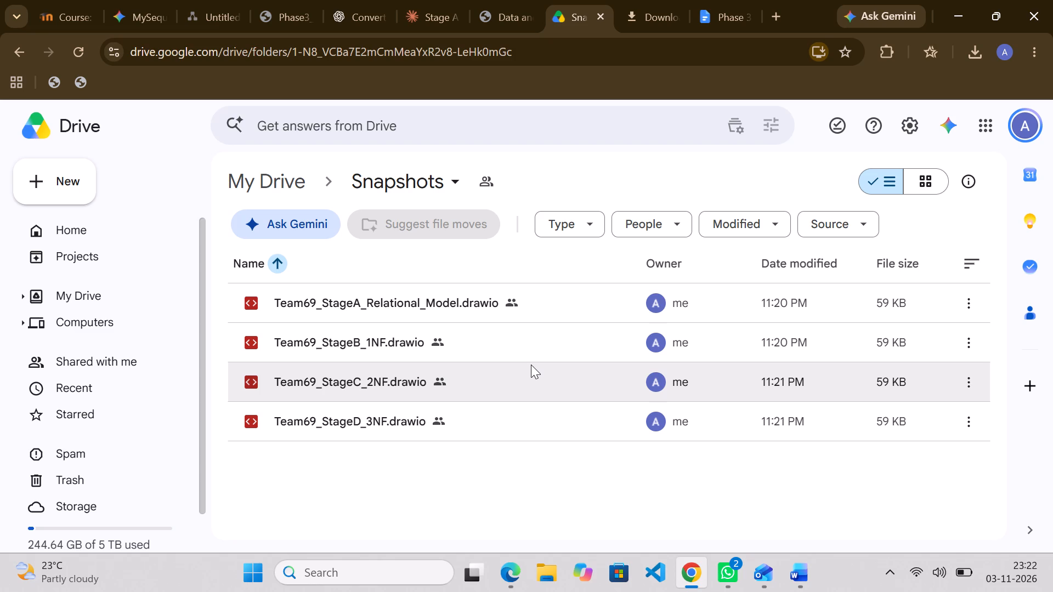
double_click(362, 310)
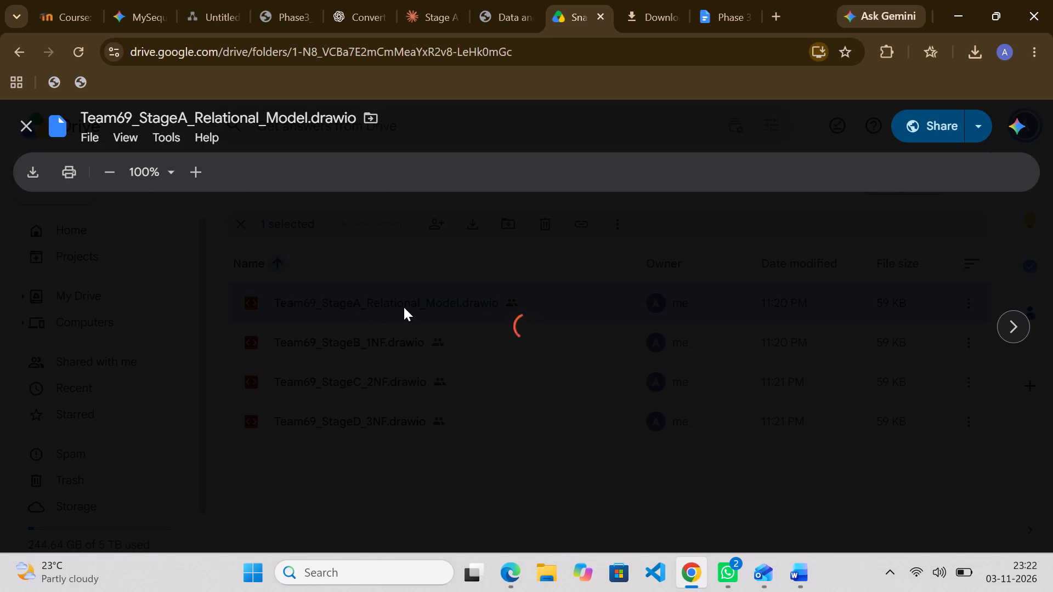
scroll(404, 307, "down", 1)
scroll(404, 307, "up", 2)
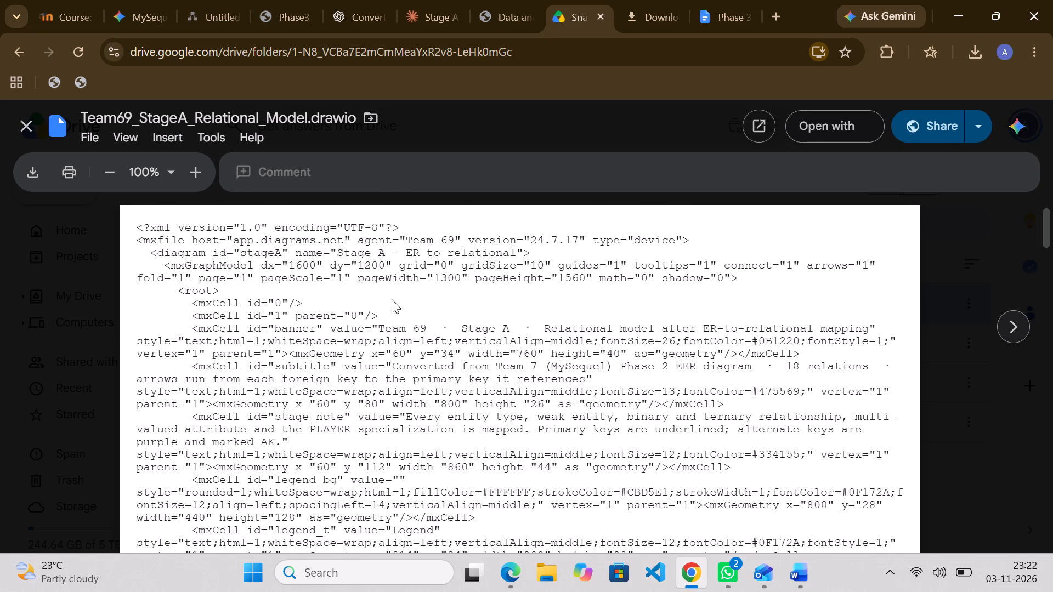
left_click(24, 118)
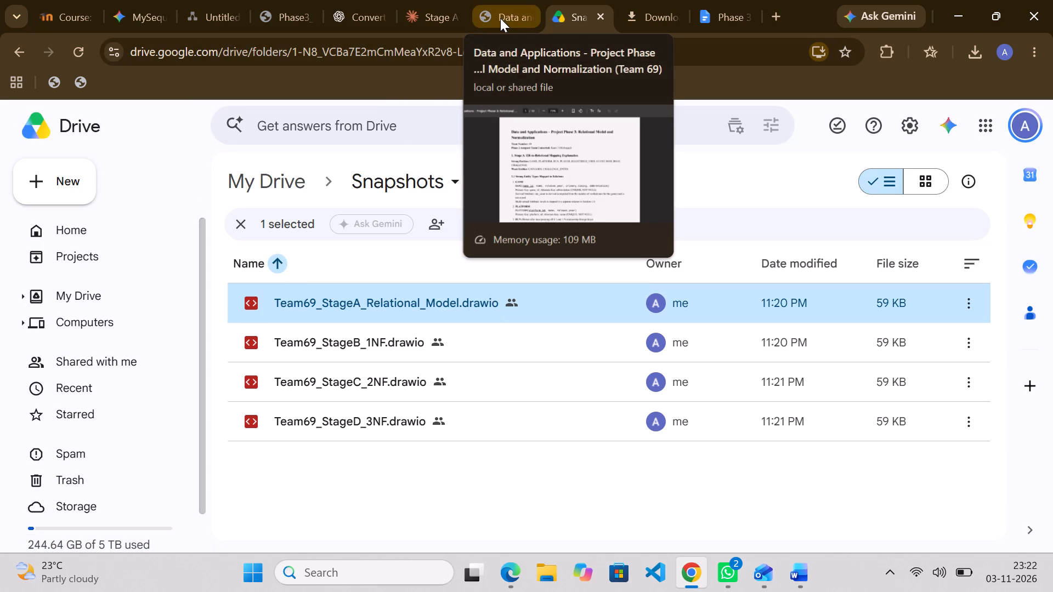
Reload the Snapshots folder page.
left_click(73, 55)
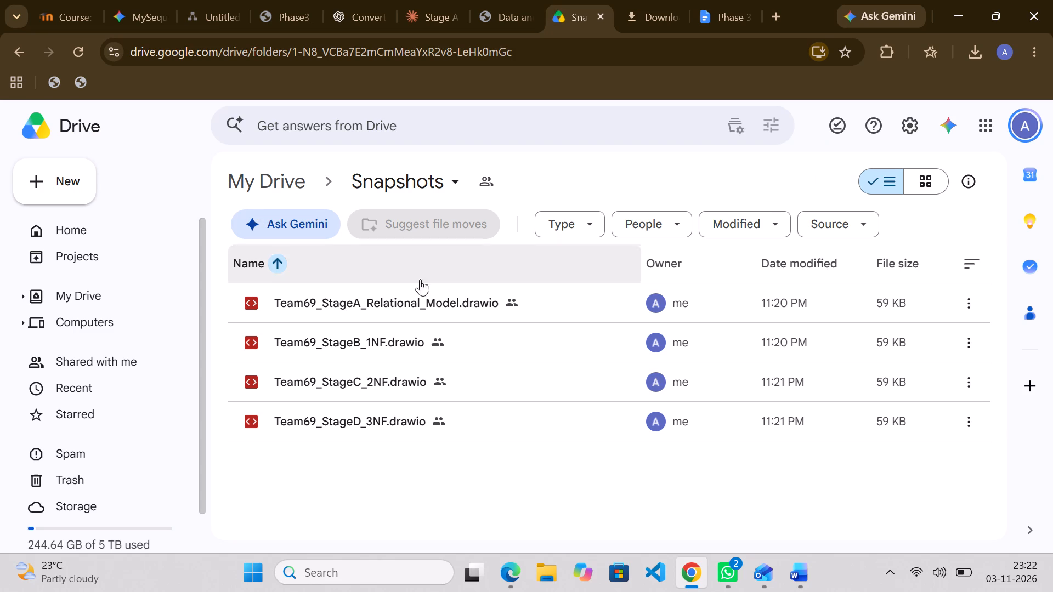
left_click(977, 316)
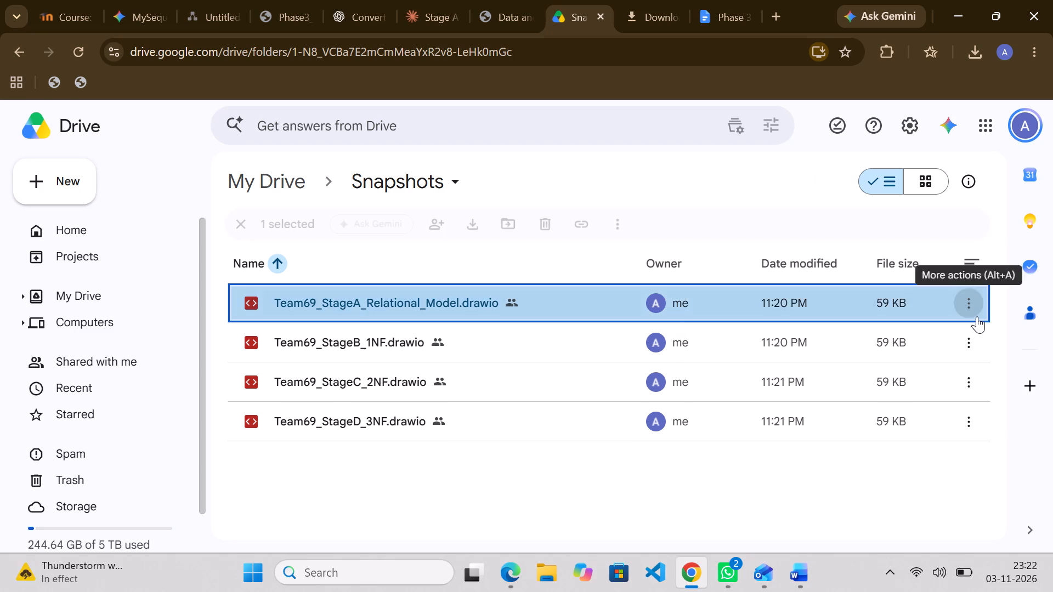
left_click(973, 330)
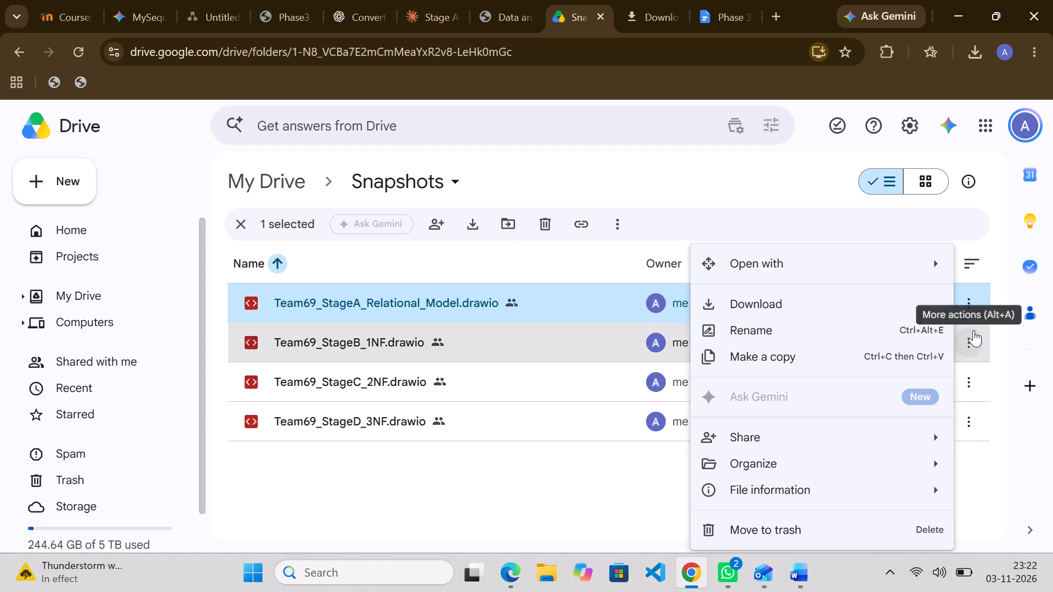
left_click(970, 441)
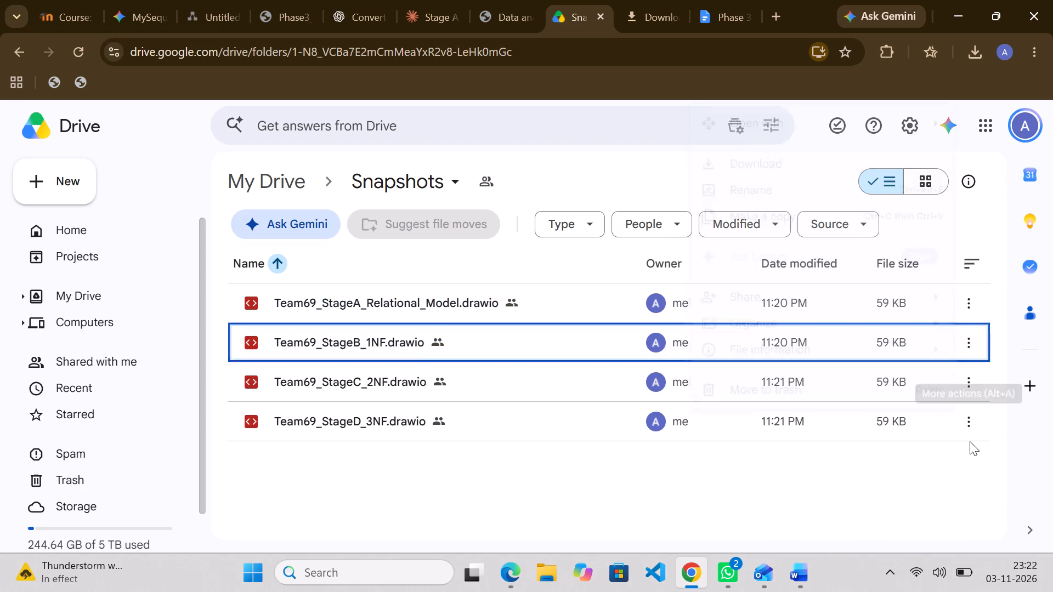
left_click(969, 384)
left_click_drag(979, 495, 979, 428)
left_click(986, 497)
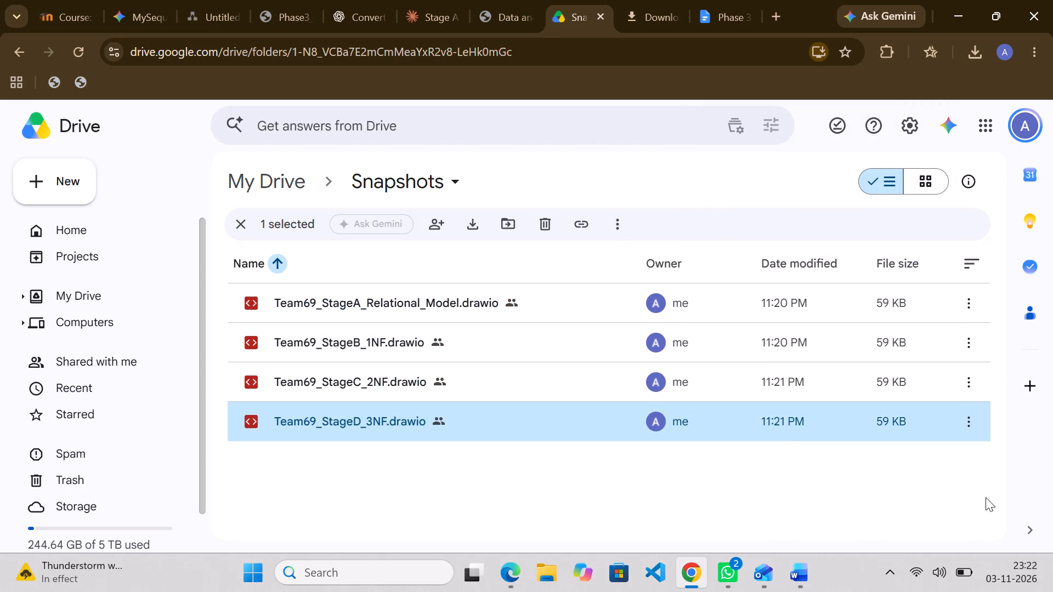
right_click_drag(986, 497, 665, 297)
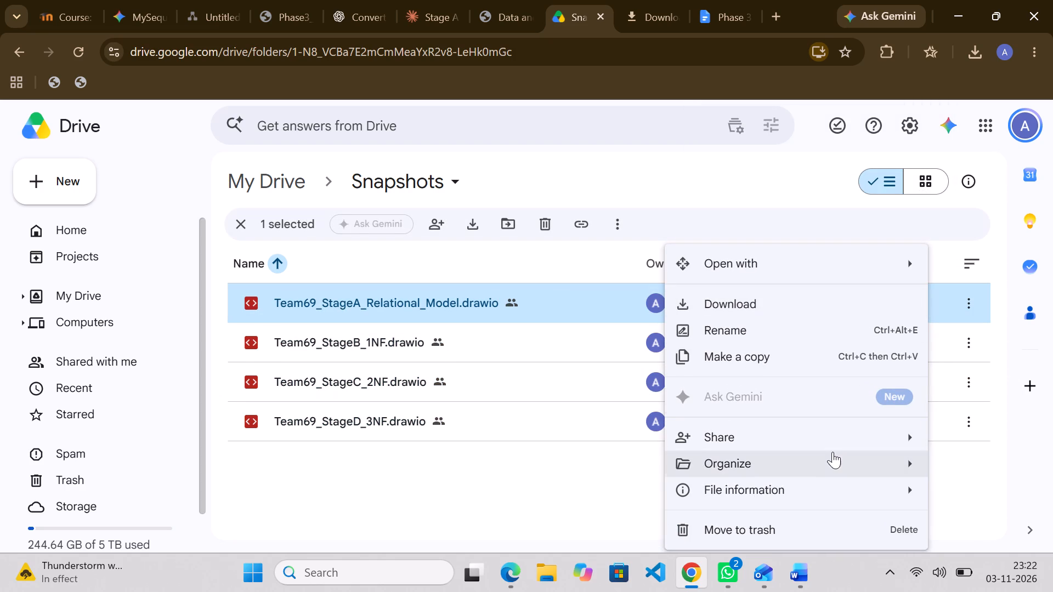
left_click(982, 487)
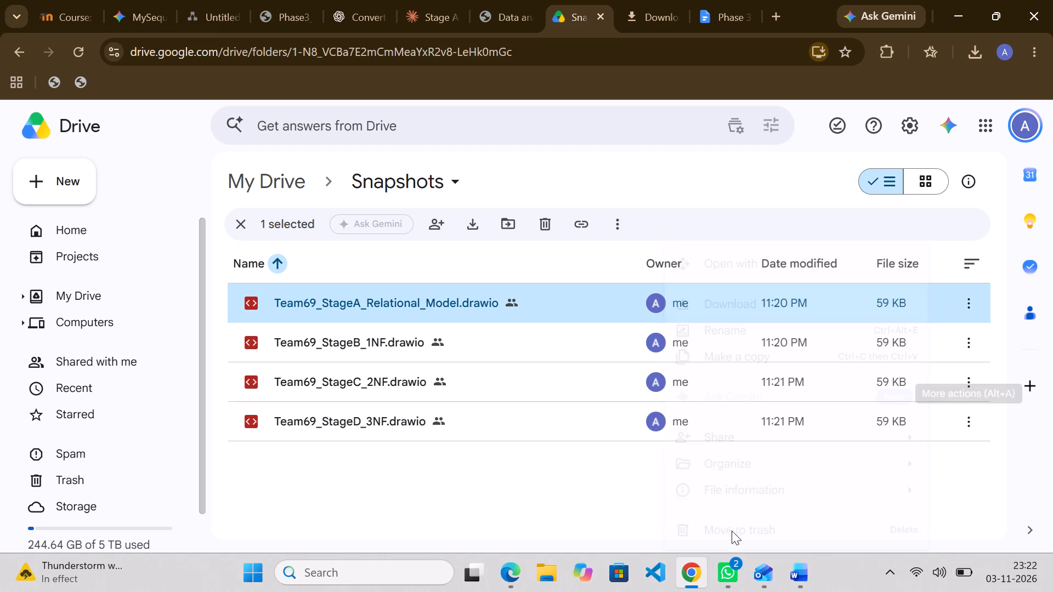
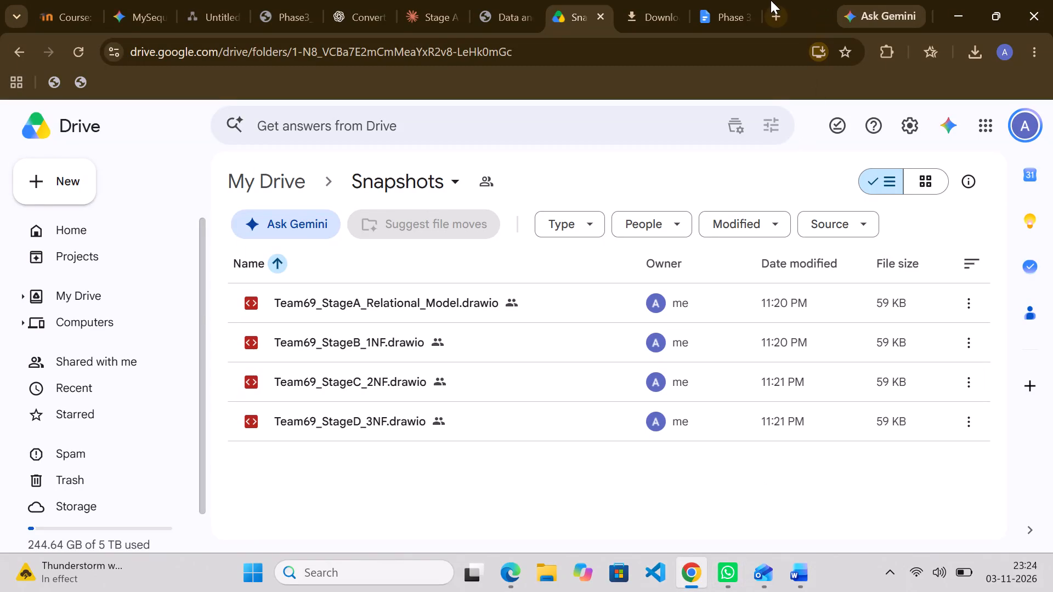
Open the draw.io diagram editor in a new browser tab.
left_click(772, 4)
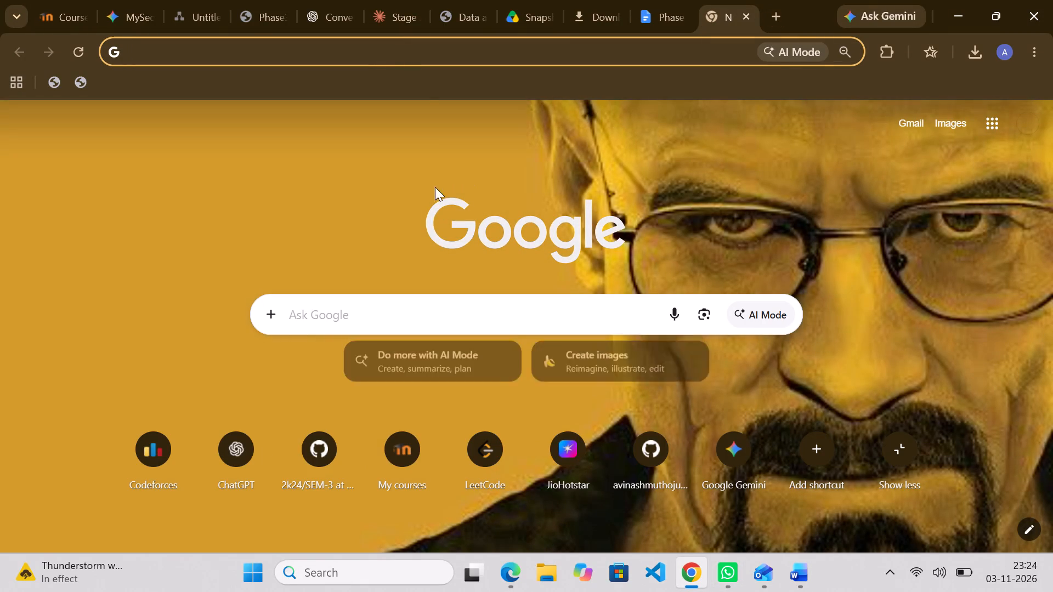
type("dra")
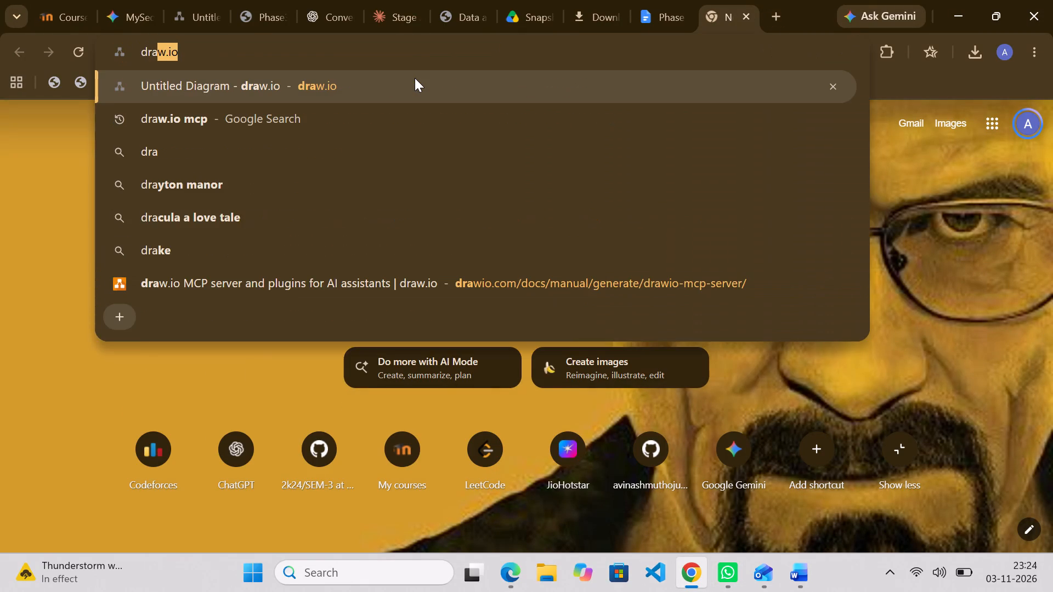
key("Tab")
key("Return")
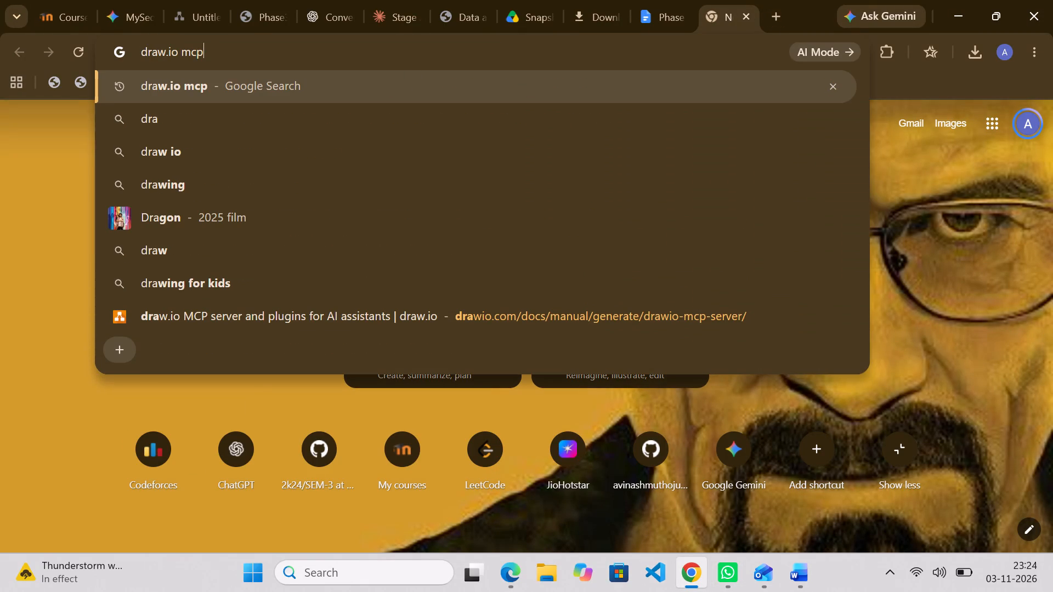
left_click(296, 59)
key("BackSpace")
key("BackSpace")
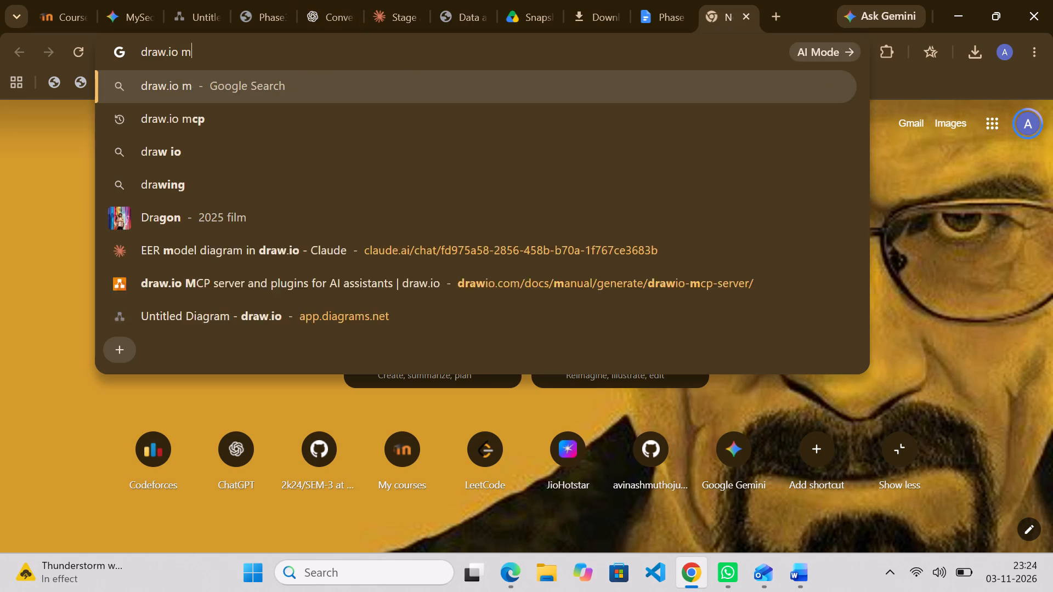
key("BackSpace")
key("BackSpace")
key("Return")
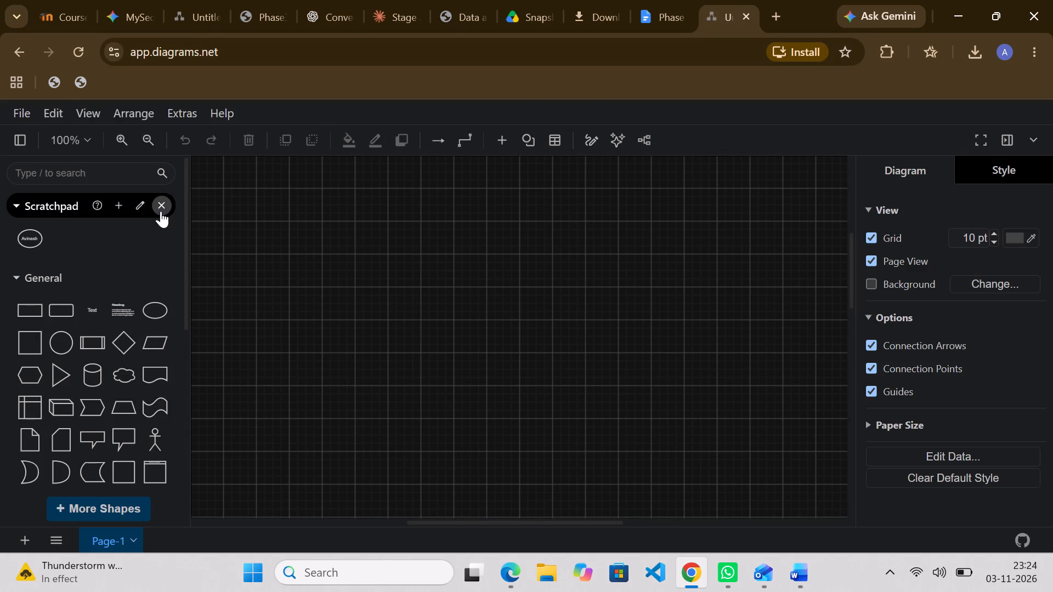
Open Team69_StageA_Relational_Model.drawio from the device's Downloads folder and look over its relations, foreign-key arrows and legend.
left_click(34, 112)
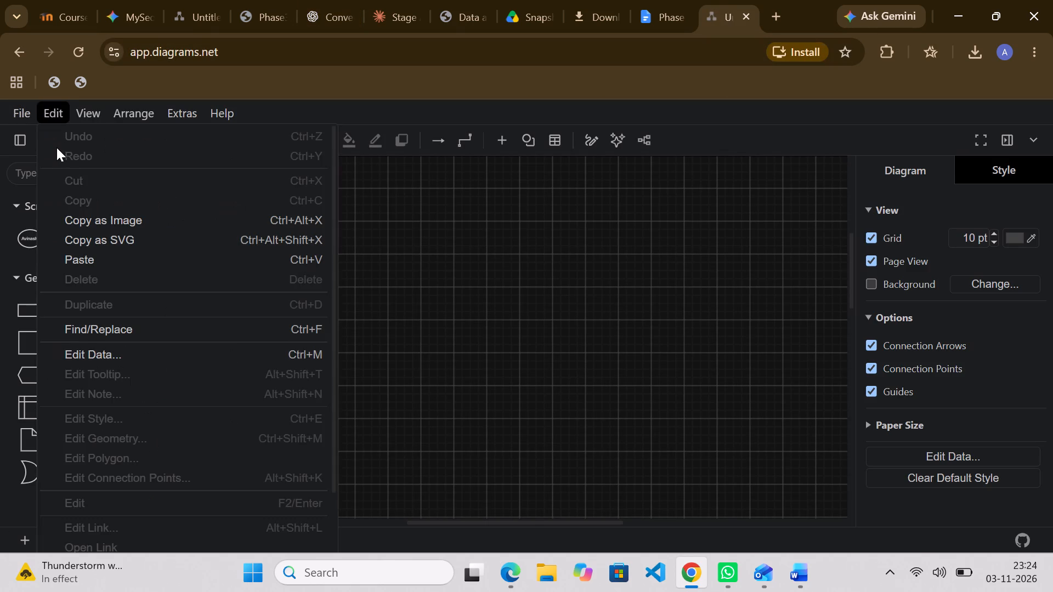
left_click(21, 114)
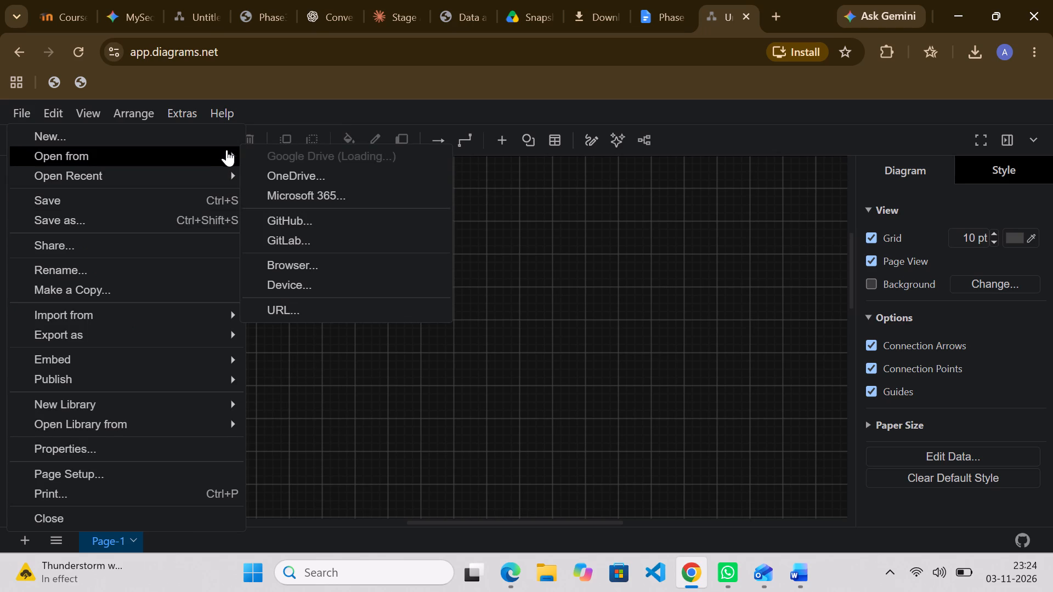
left_click(285, 282)
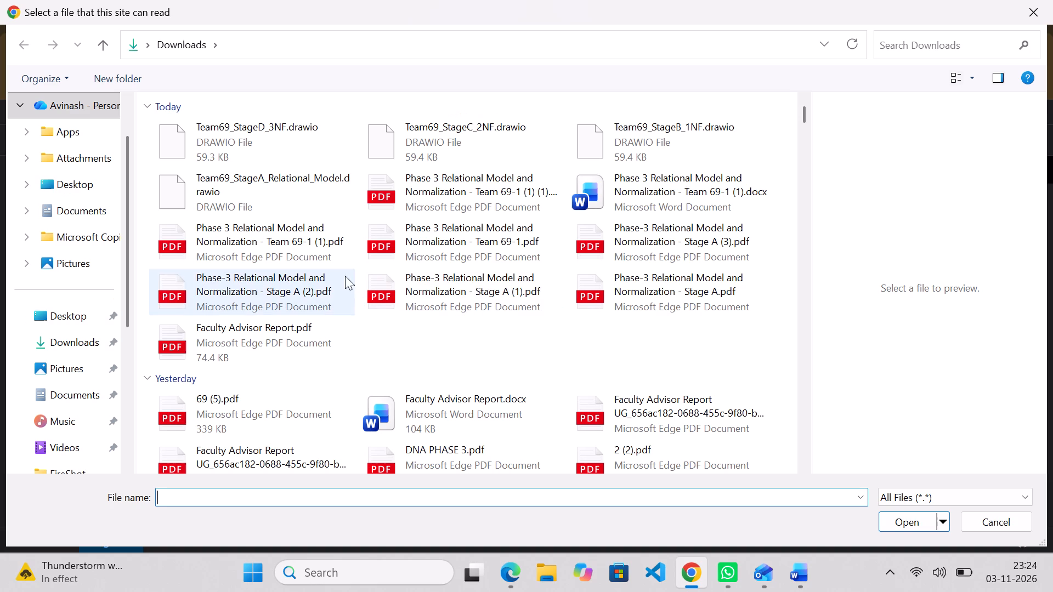
left_click(319, 208)
key("Return")
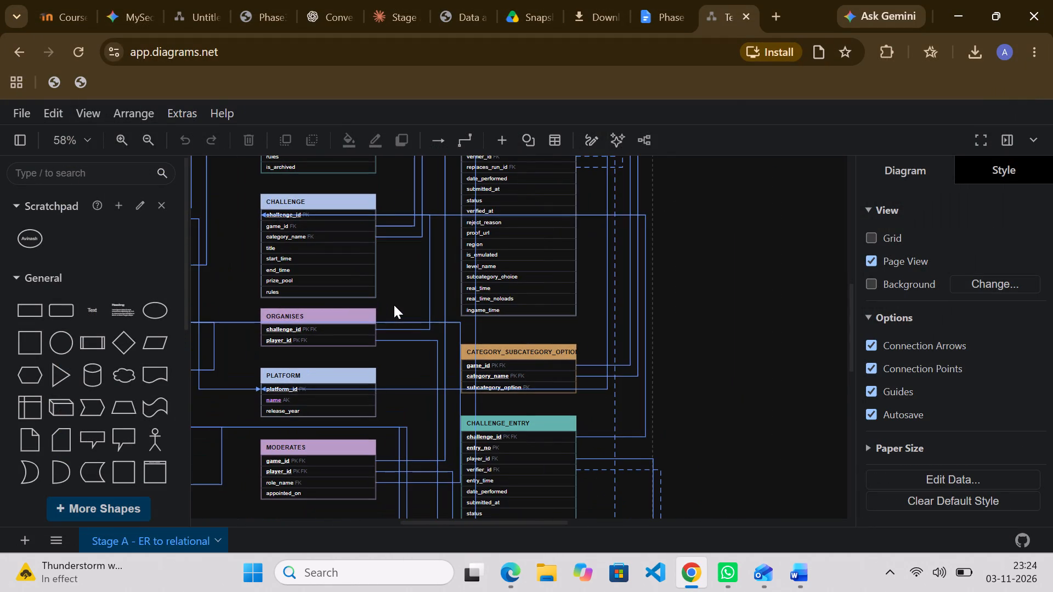
scroll(394, 305, "right", 1)
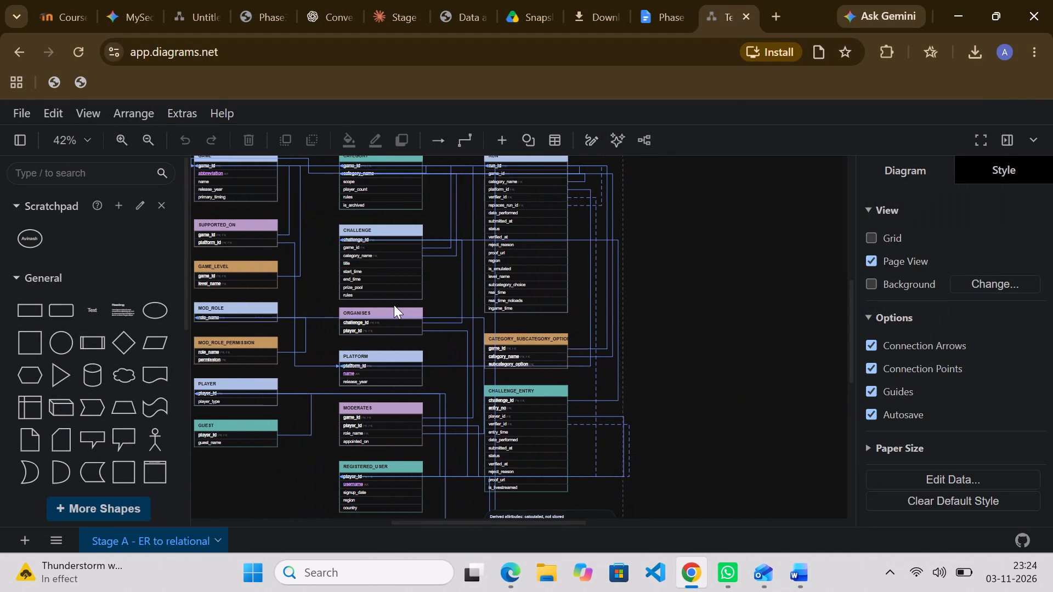
scroll(394, 305, "right", 1)
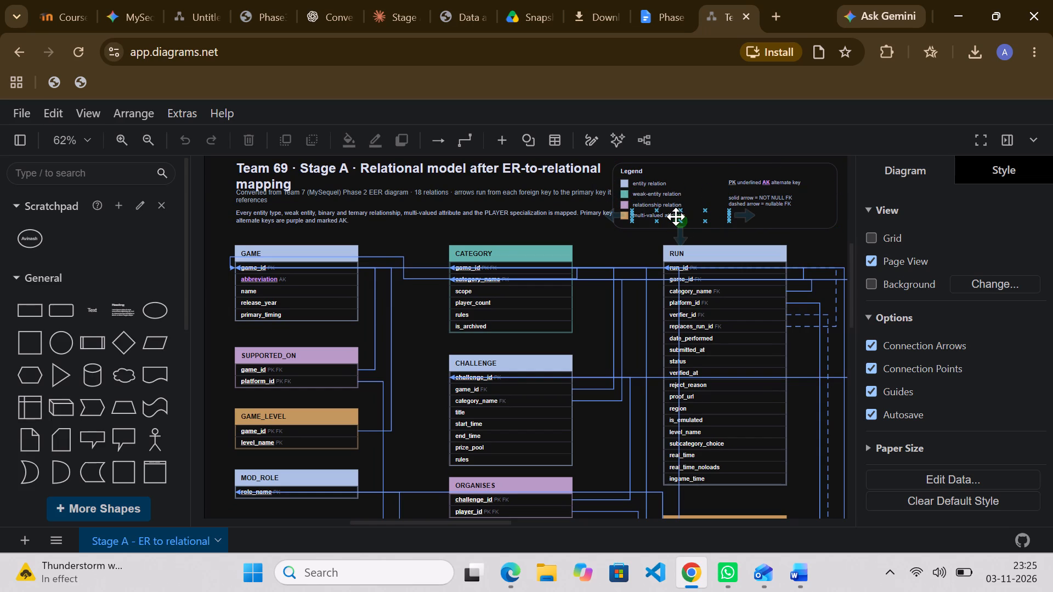
scroll(702, 219, "left", 1)
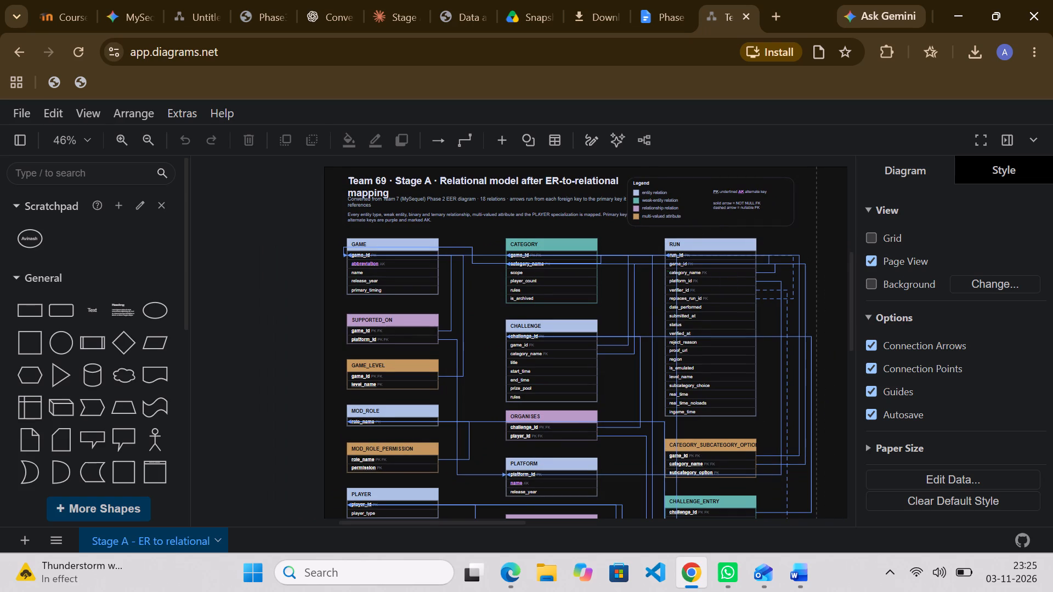
scroll(618, 425, "down", 1)
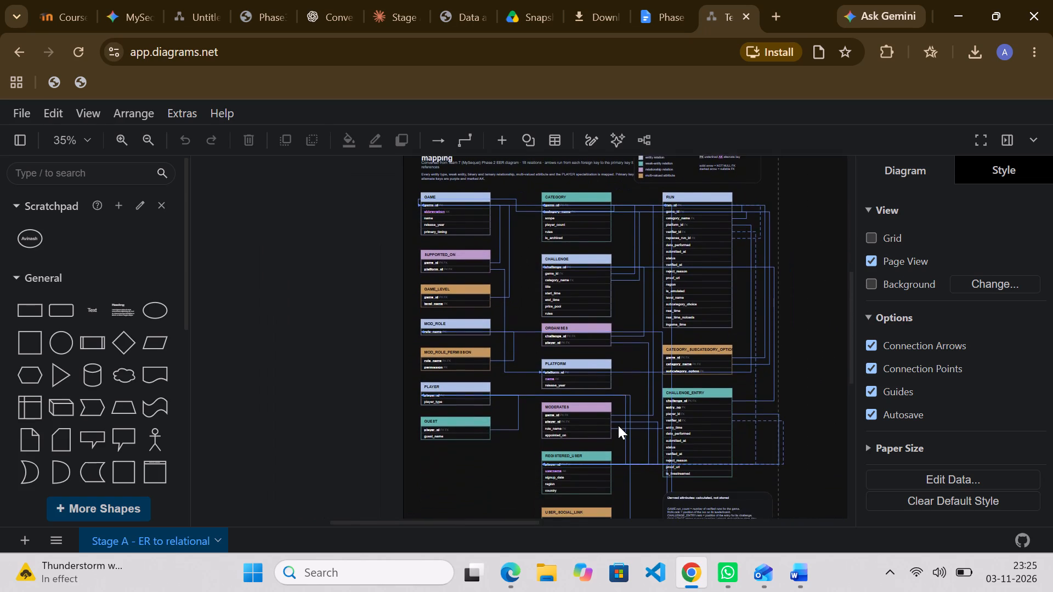
scroll(618, 425, "down", 1)
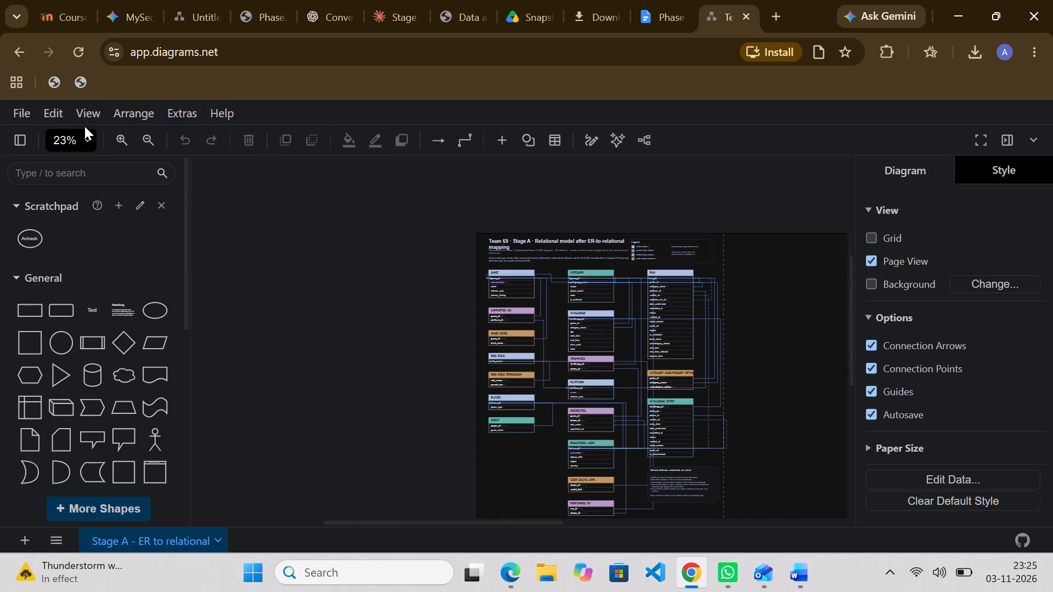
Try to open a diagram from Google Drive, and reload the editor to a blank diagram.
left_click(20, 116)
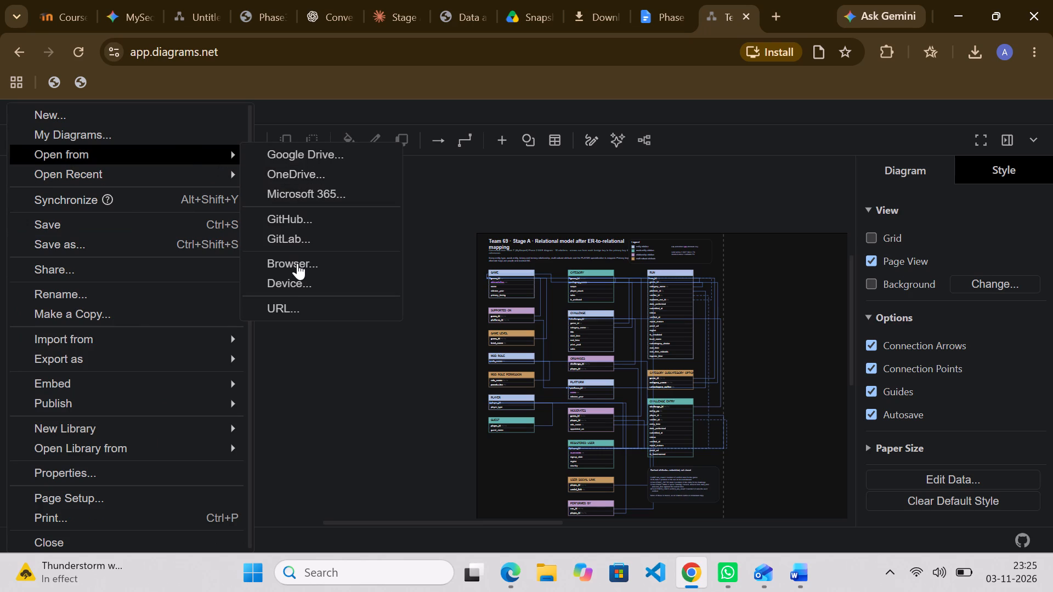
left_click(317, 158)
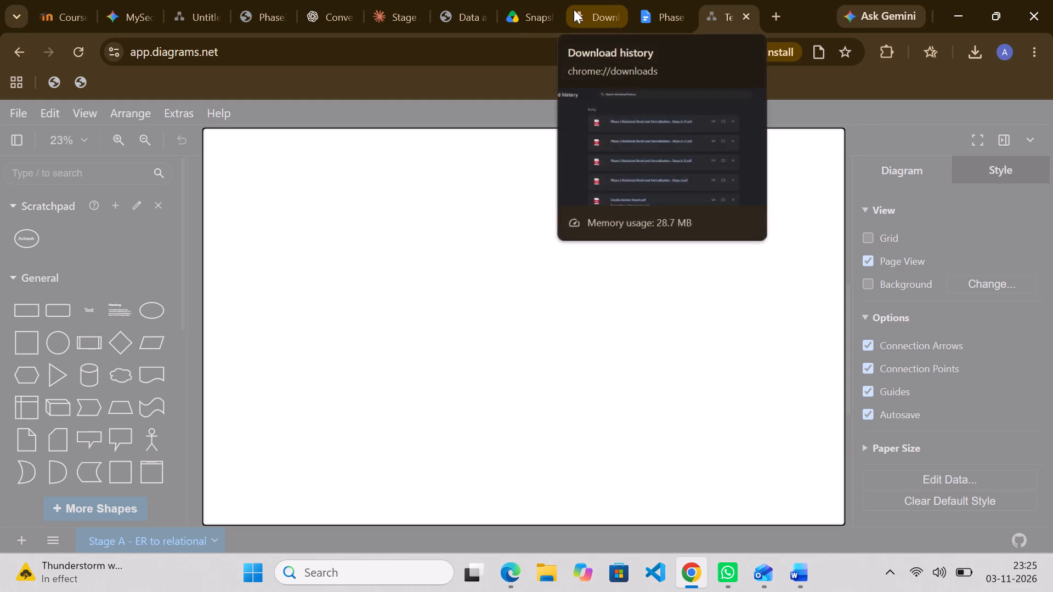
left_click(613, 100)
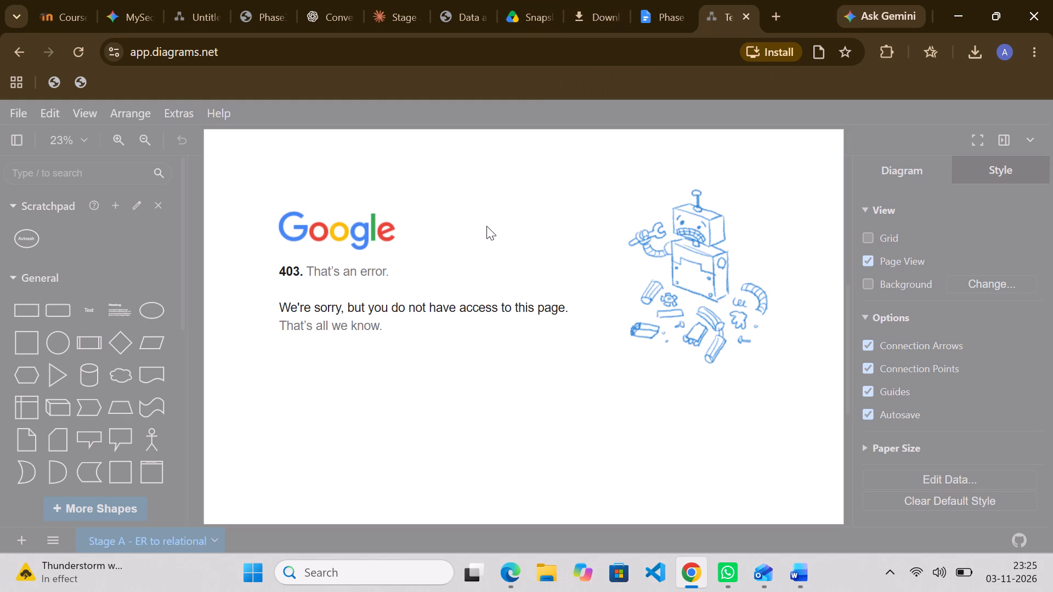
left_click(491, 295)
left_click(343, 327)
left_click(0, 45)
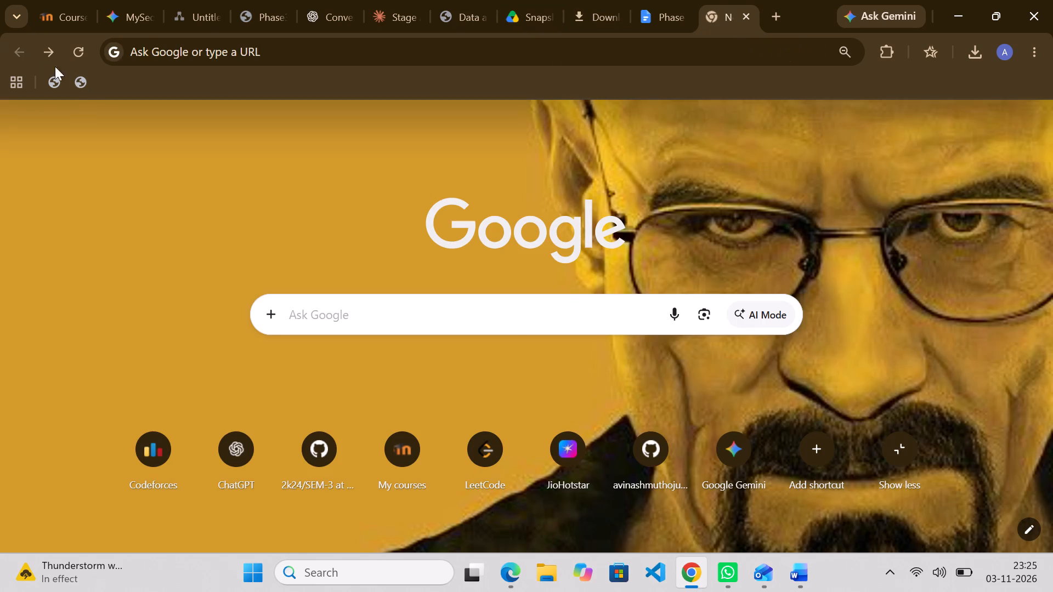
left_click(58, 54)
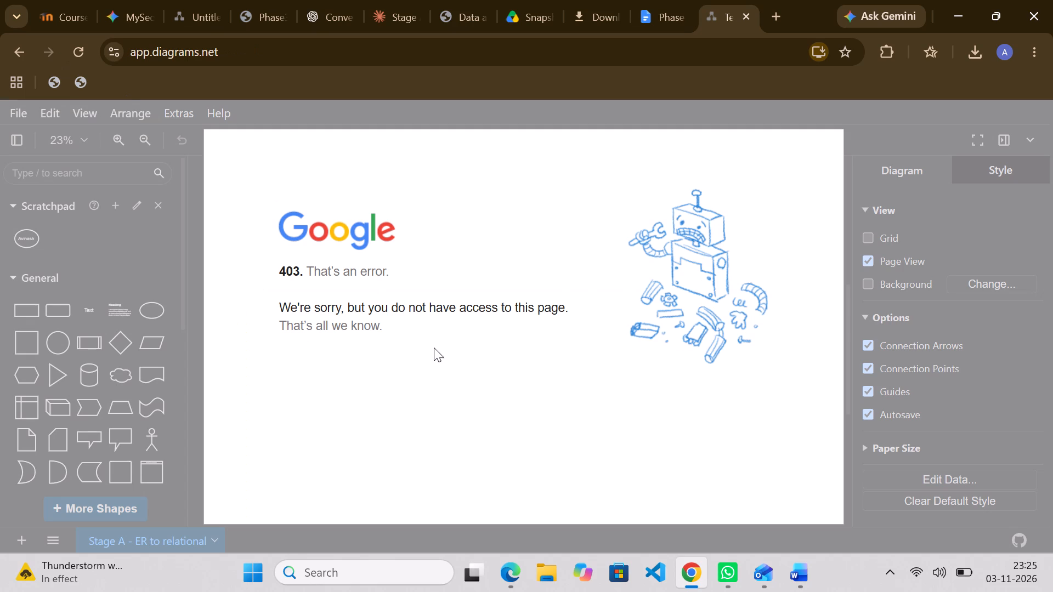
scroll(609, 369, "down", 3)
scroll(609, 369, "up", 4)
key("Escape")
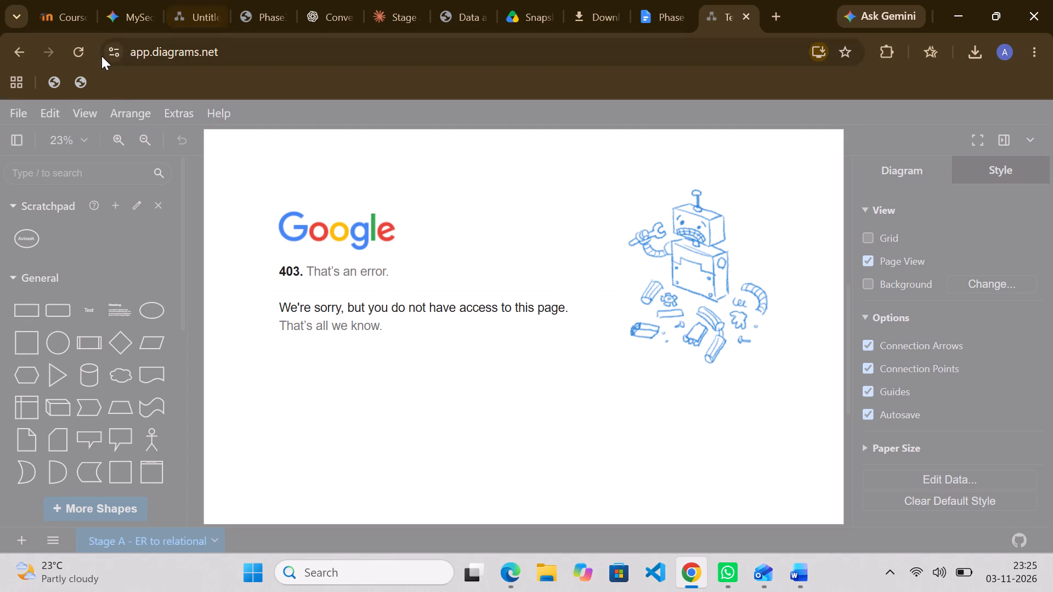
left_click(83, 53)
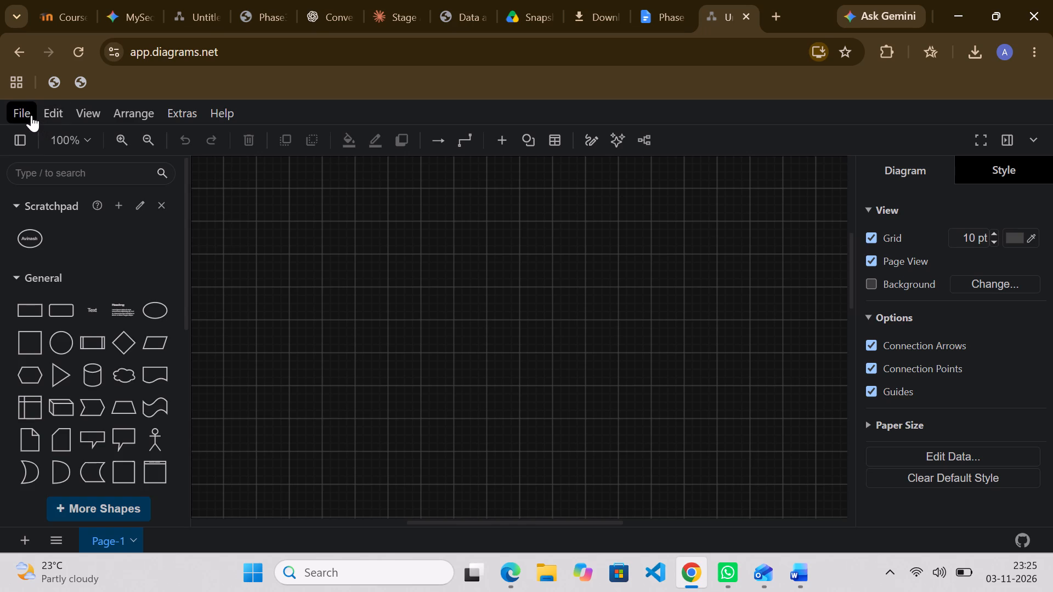
Open Team69_StageC_2NF.drawio from the device's Downloads folder and look over the Second Normal Form diagram.
left_click(31, 115)
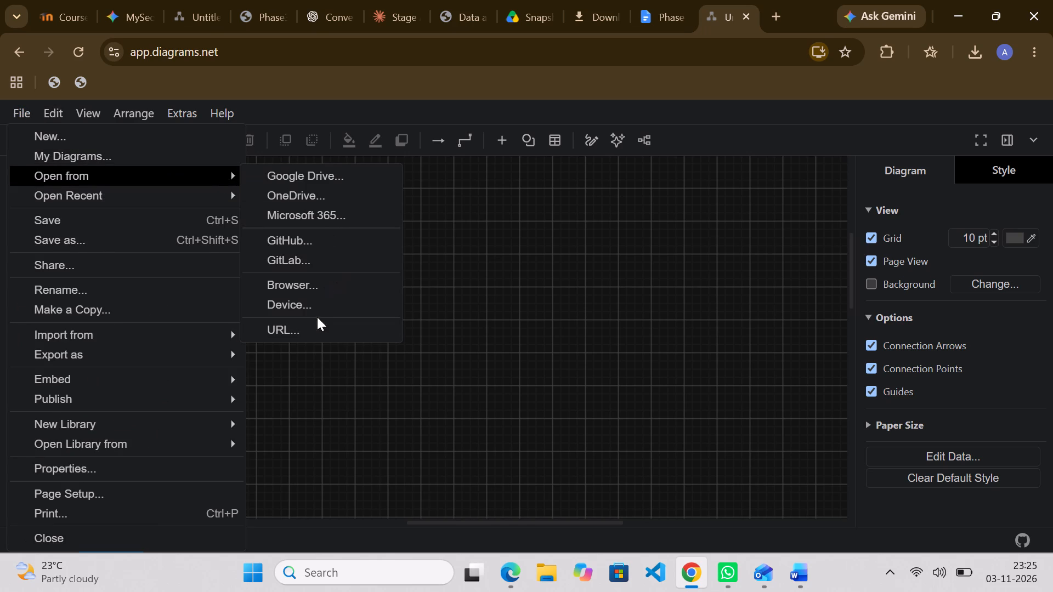
left_click(321, 309)
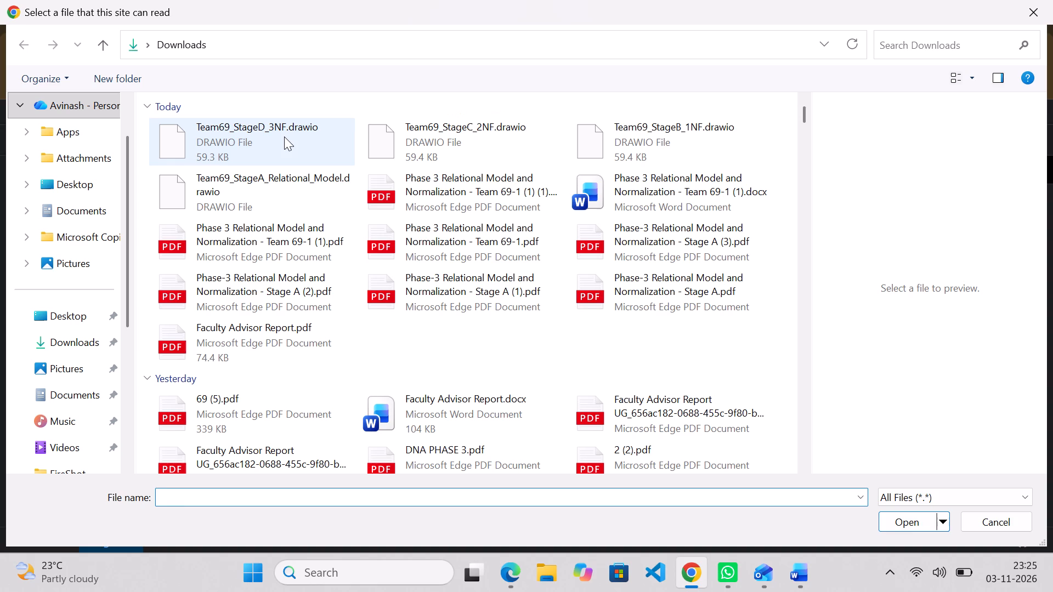
left_click(284, 136)
key("ctrl+s")
left_click(412, 155, "ctrl")
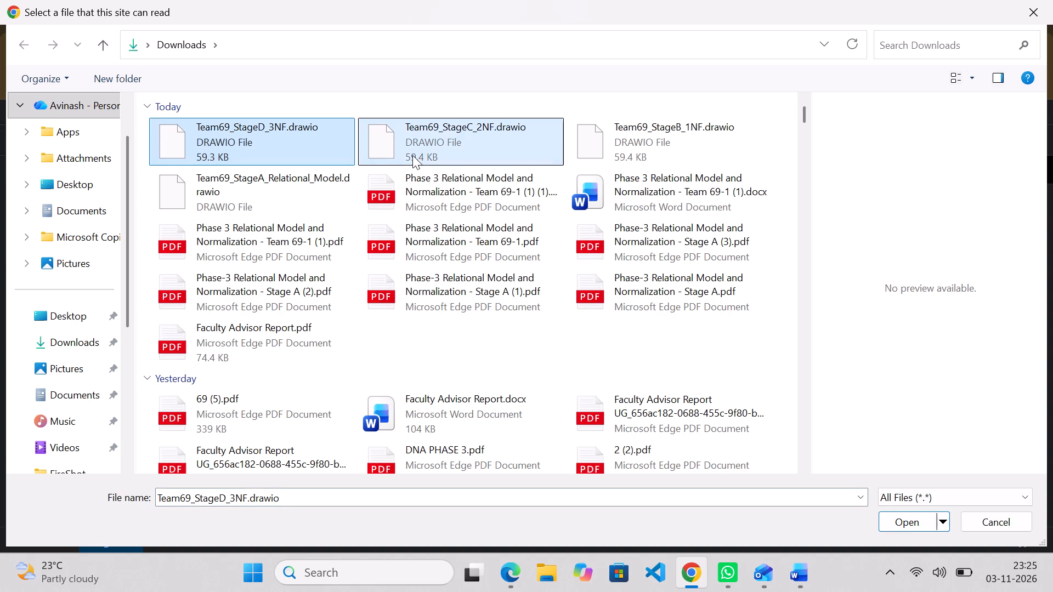
key("ctrl+s")
left_click(610, 124, "ctrl")
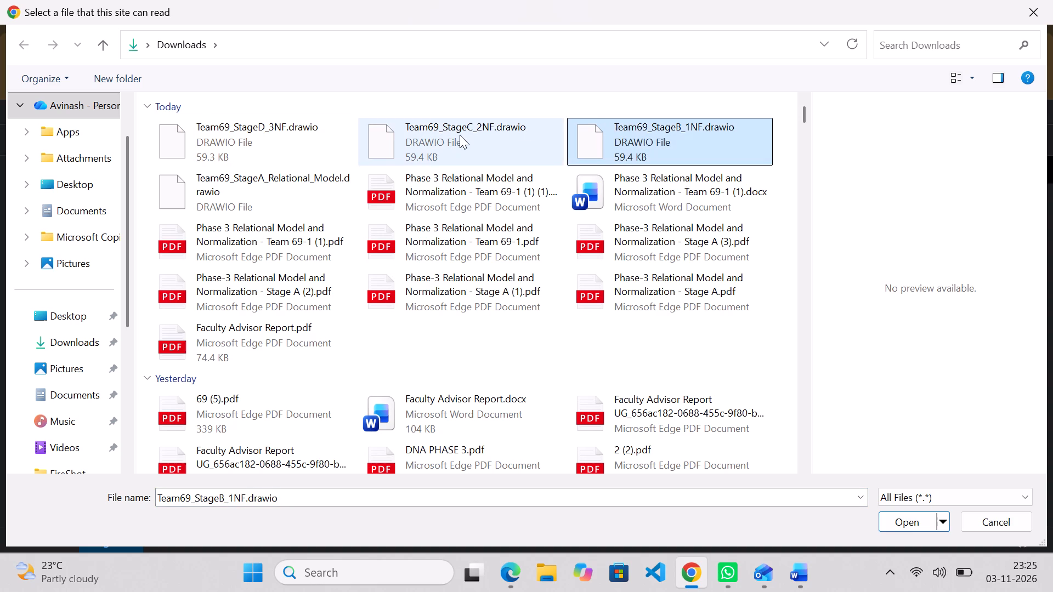
left_click(460, 135)
double_click(460, 135)
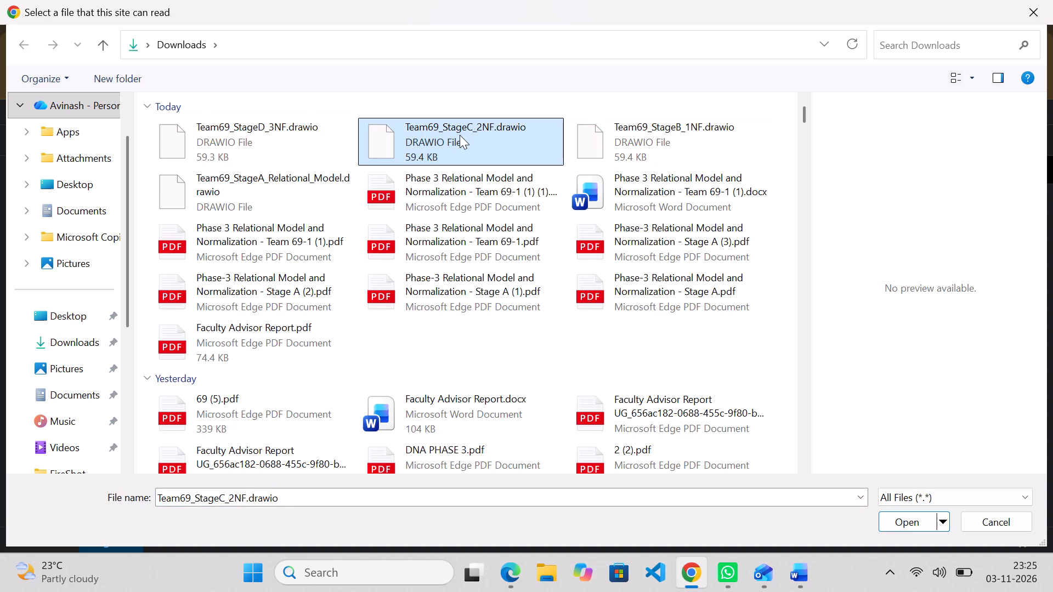
scroll(492, 288, "down", 1)
scroll(492, 288, "up", 2)
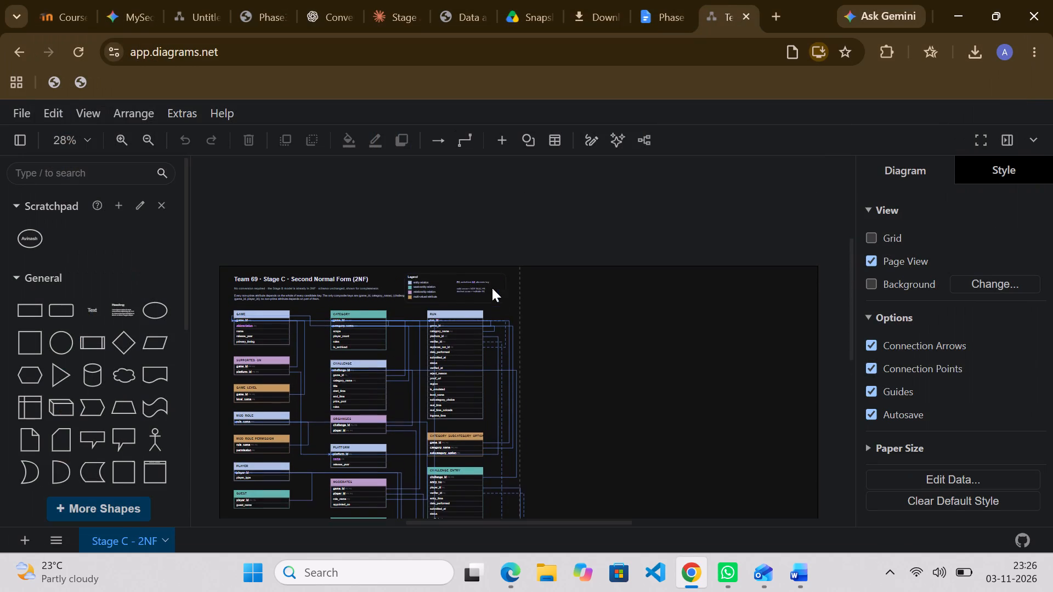
scroll(347, 349, "right", 2)
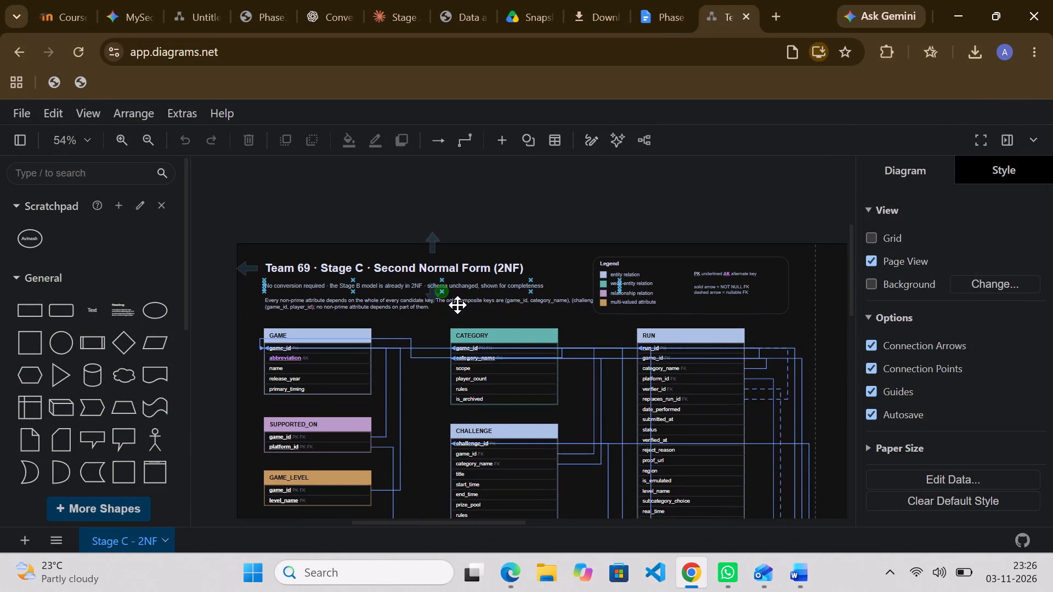
scroll(457, 305, "down", 1)
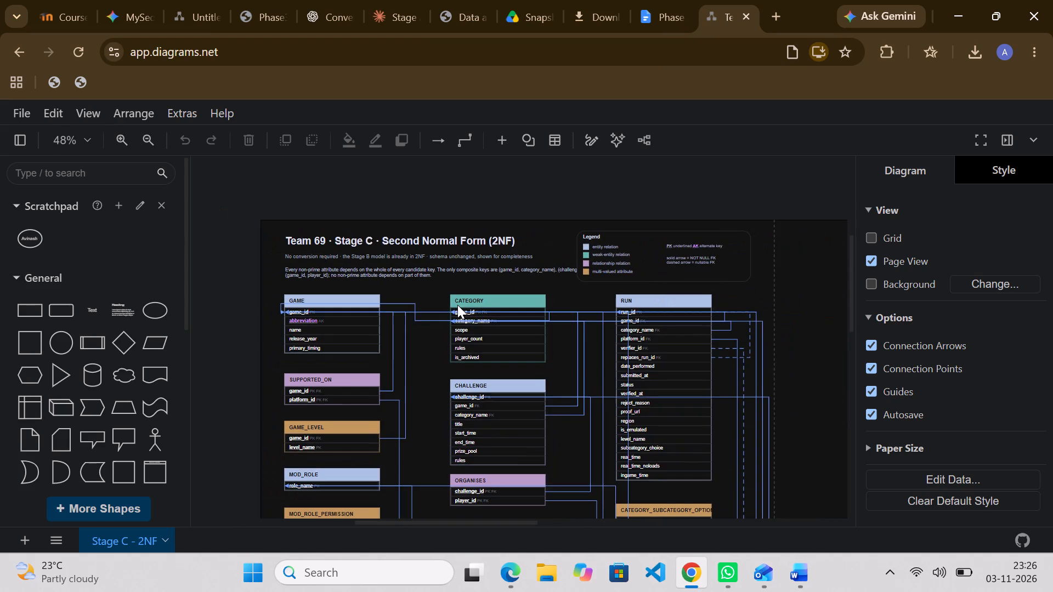
Shift the Legend heading within the Stage C diagram's legend box, and decline saving changes to Team69_StageC_2NF.drawio.
left_click_drag(607, 233, 649, 241)
left_click_drag(648, 236, 609, 233)
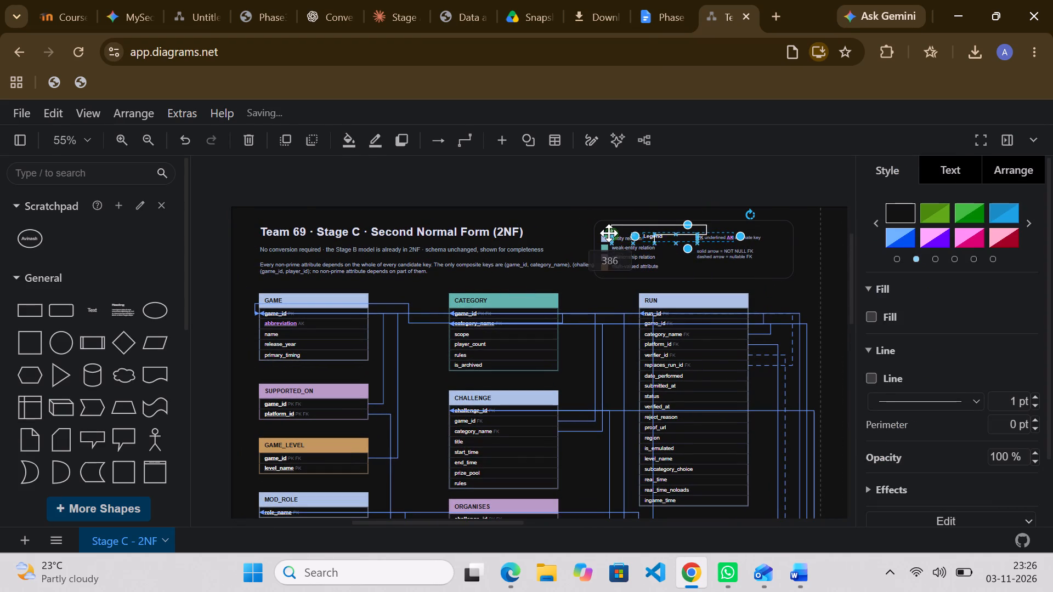
left_click_drag(609, 233, 610, 232)
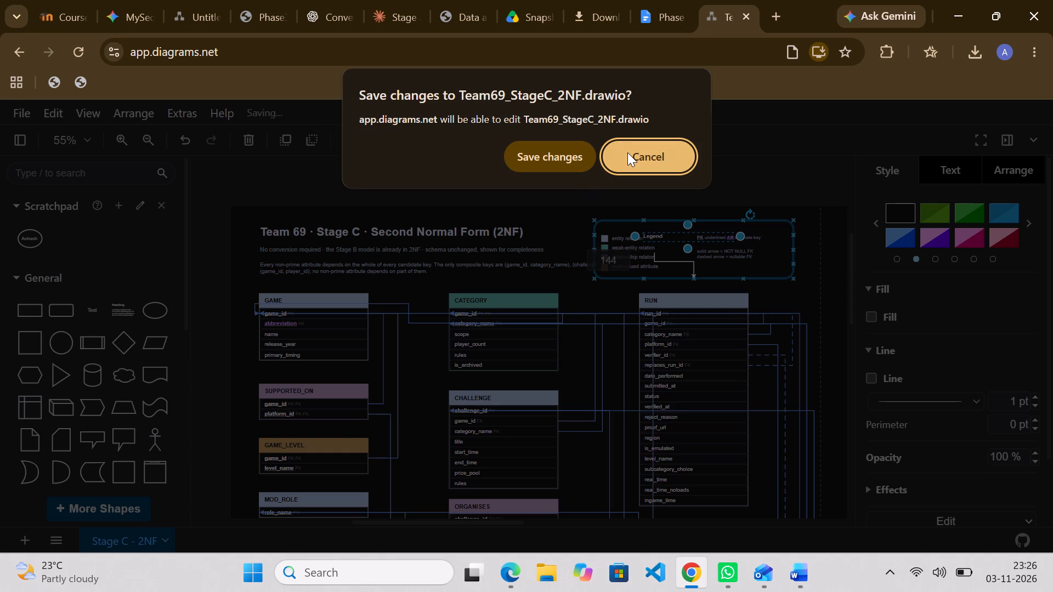
left_click(627, 152)
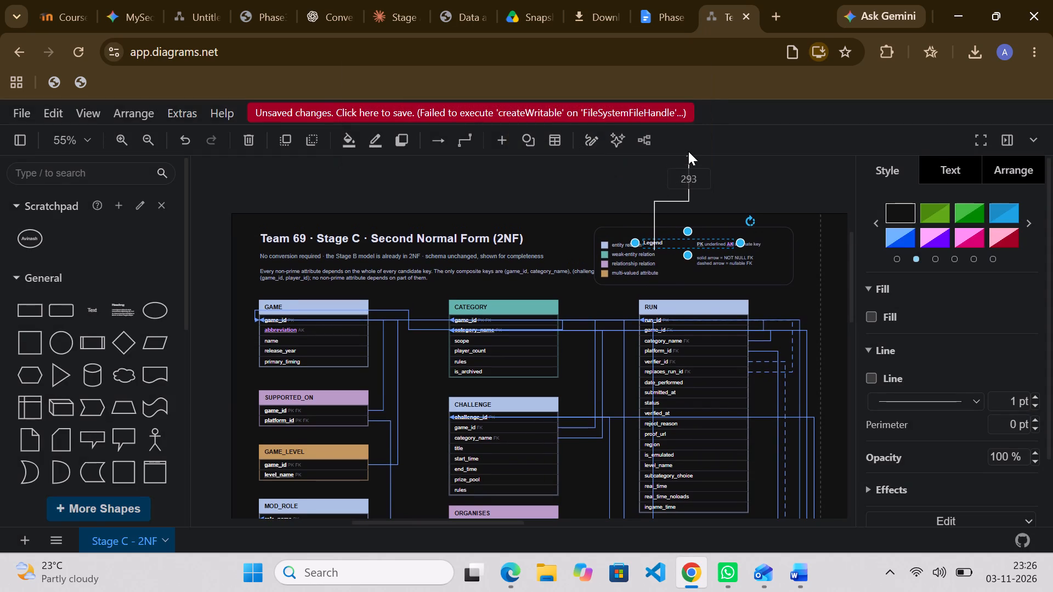
key("Escape")
key("Escape")
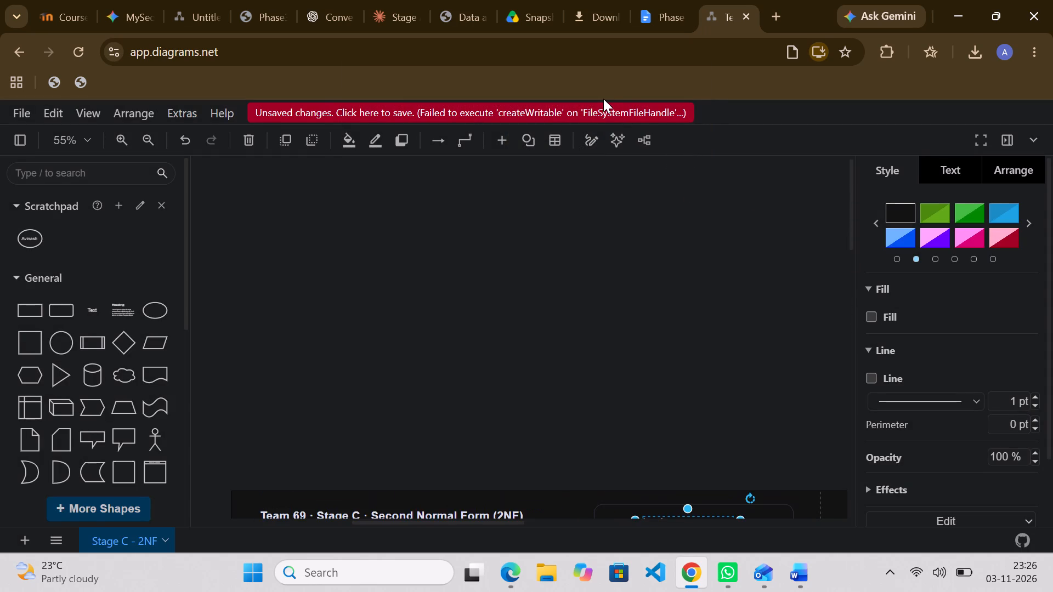
Close the Stage C 2NF diagram and discard its unsaved changes.
left_click(745, 16)
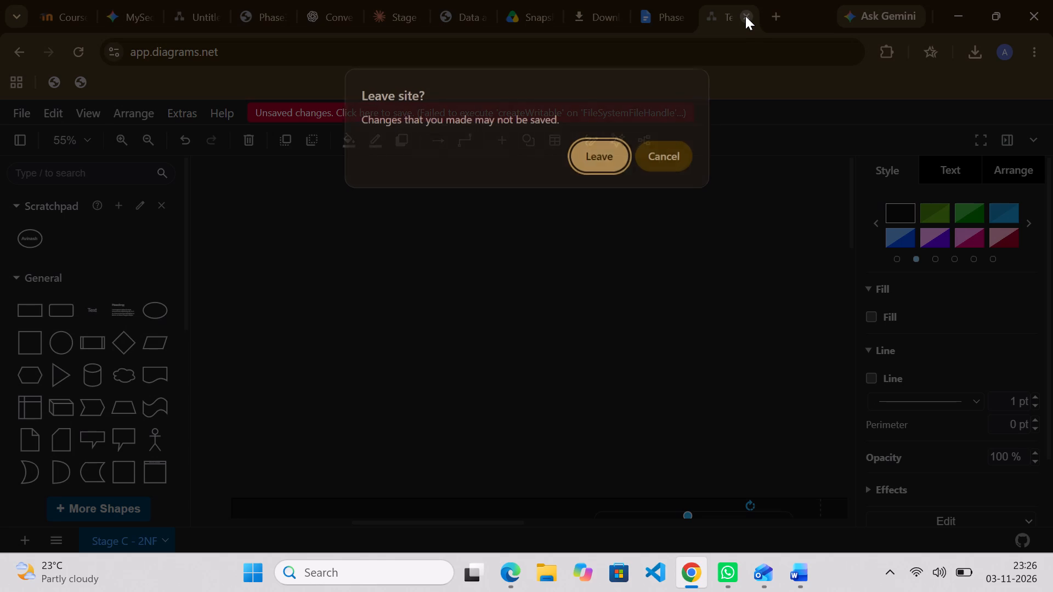
left_click(610, 152)
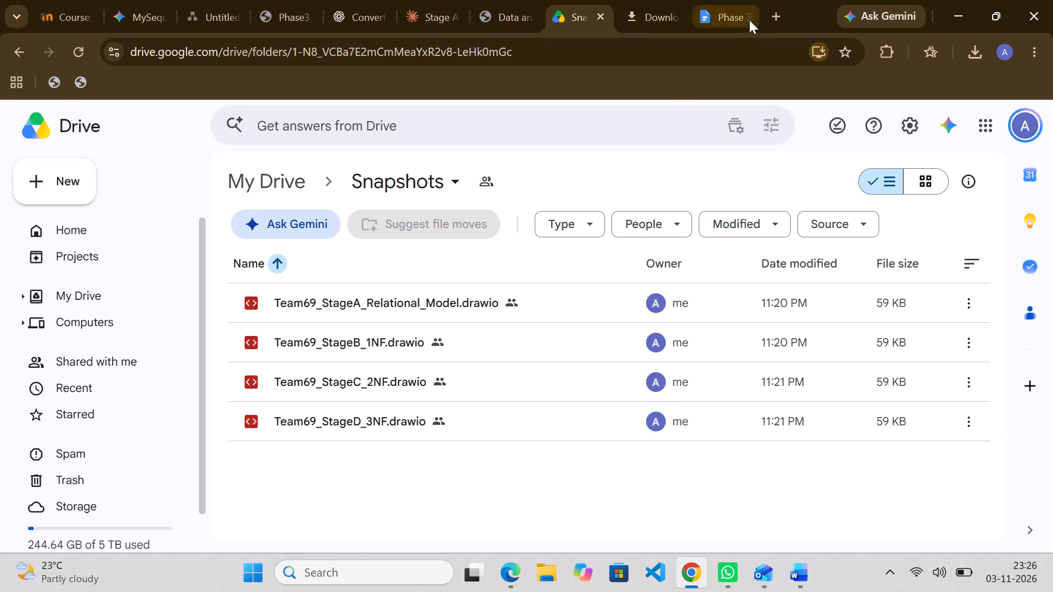
Open a blank draw.io editor at app.diagrams.net in a new browser tab.
left_click(774, 13)
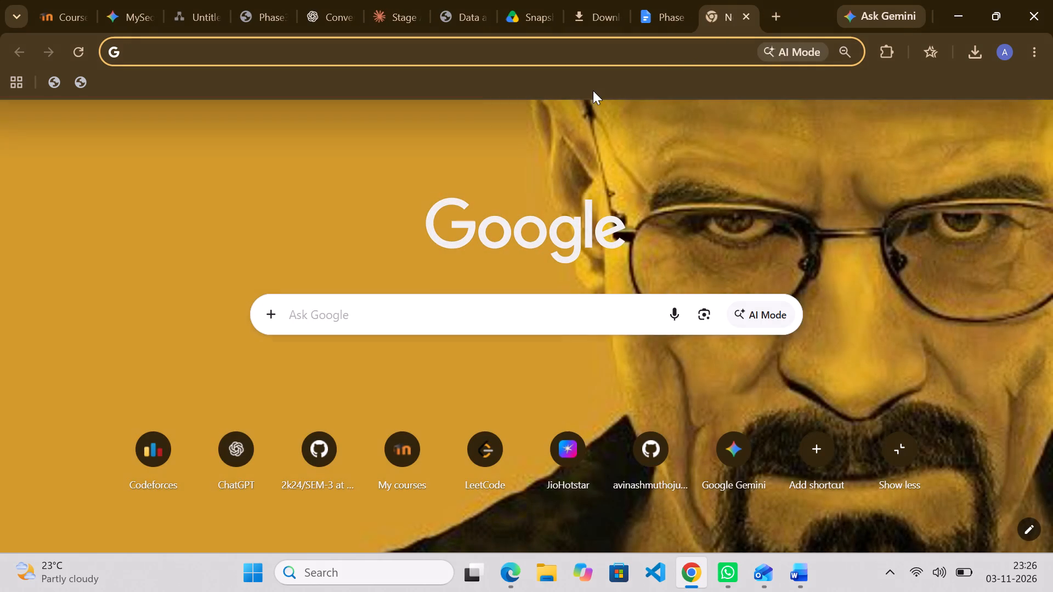
type("draw")
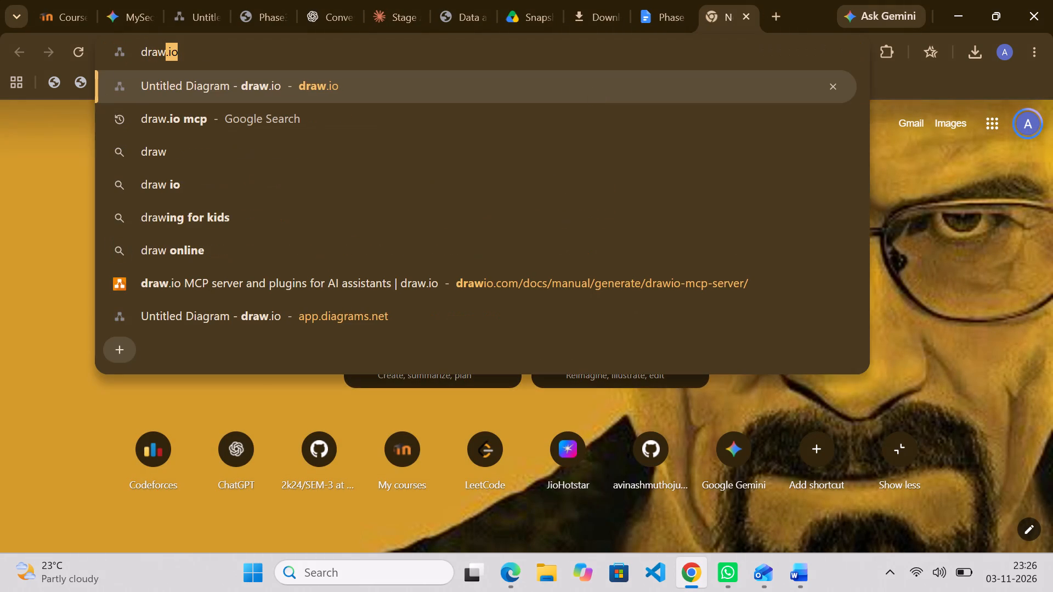
key("Tab")
key("Return")
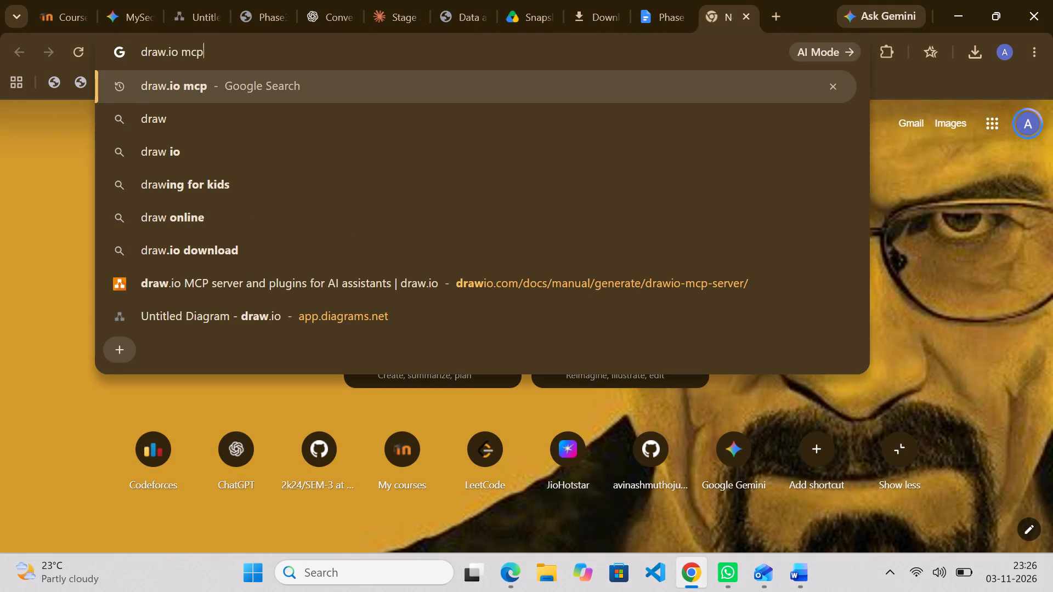
key("Down")
key("Down")
key("Down")
key("Down")
key("Down")
key("Down")
key("Down")
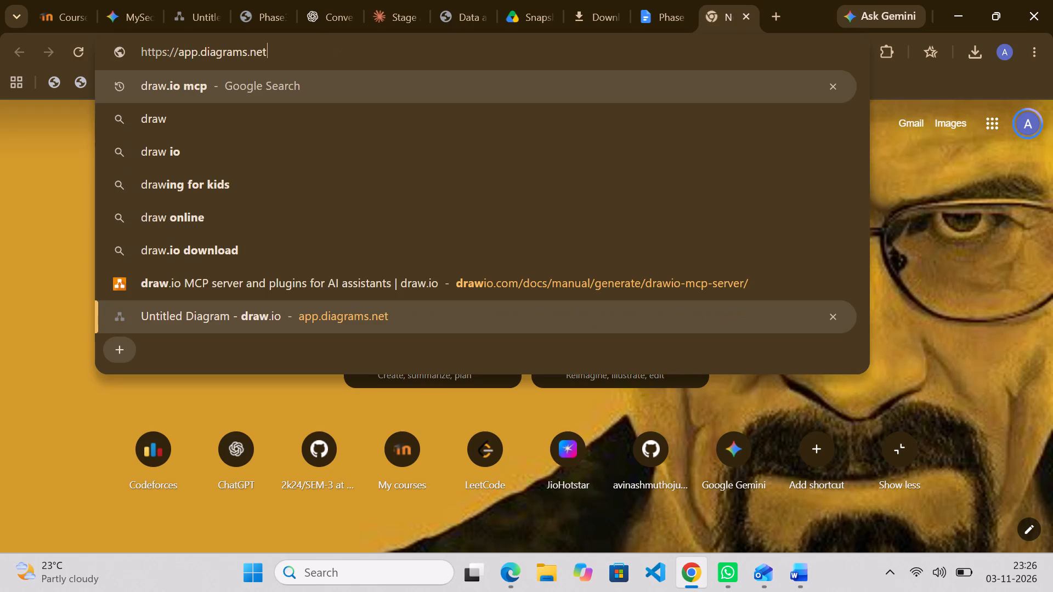
key("Return")
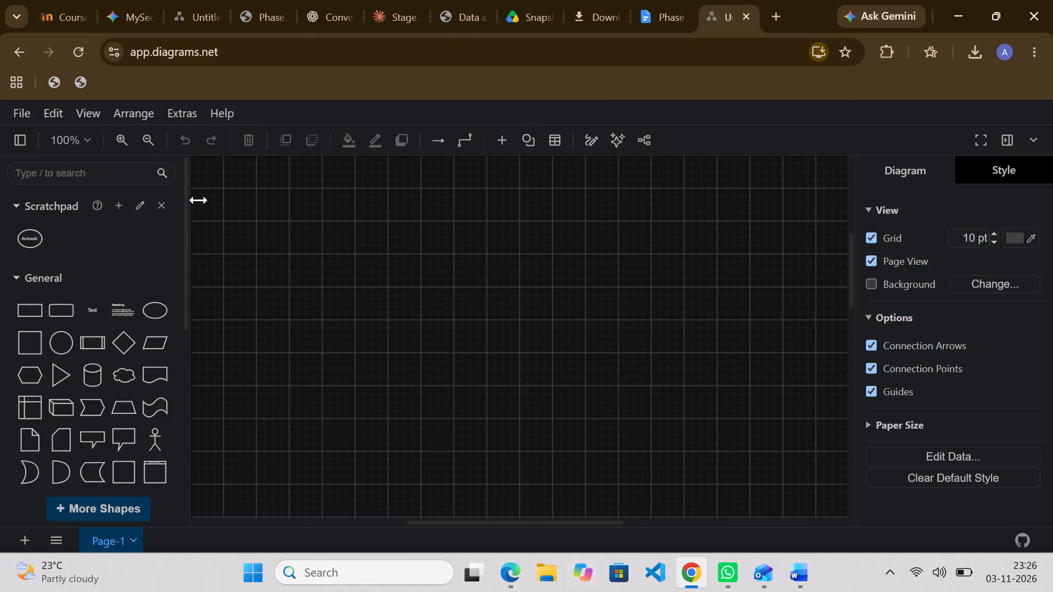
Open Team69_StageD_3NF.drawio from the device's Downloads folder and view the Third Normal Form diagram up close.
left_click(32, 111)
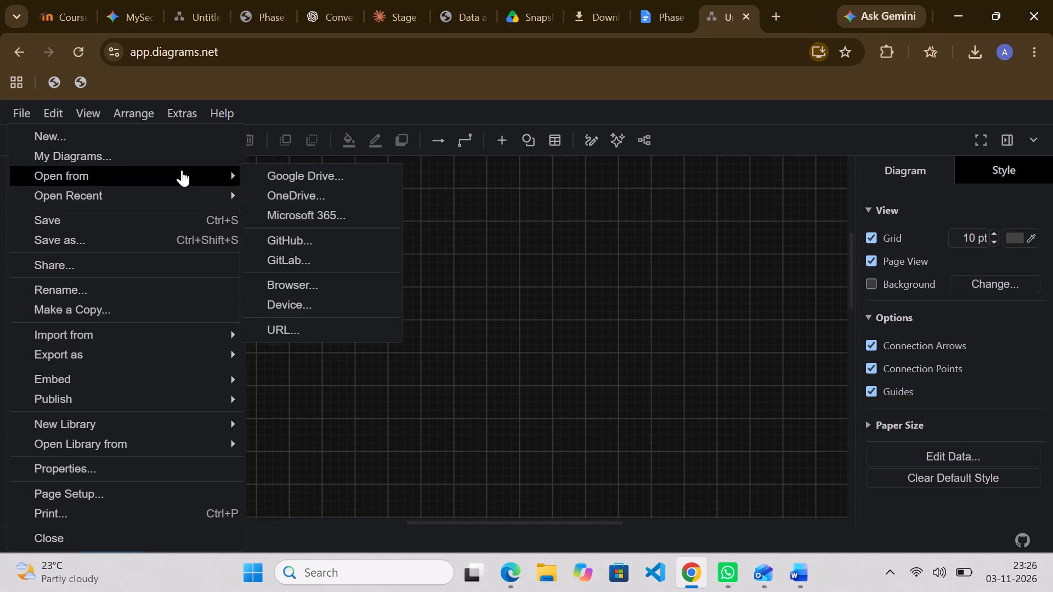
left_click(313, 298)
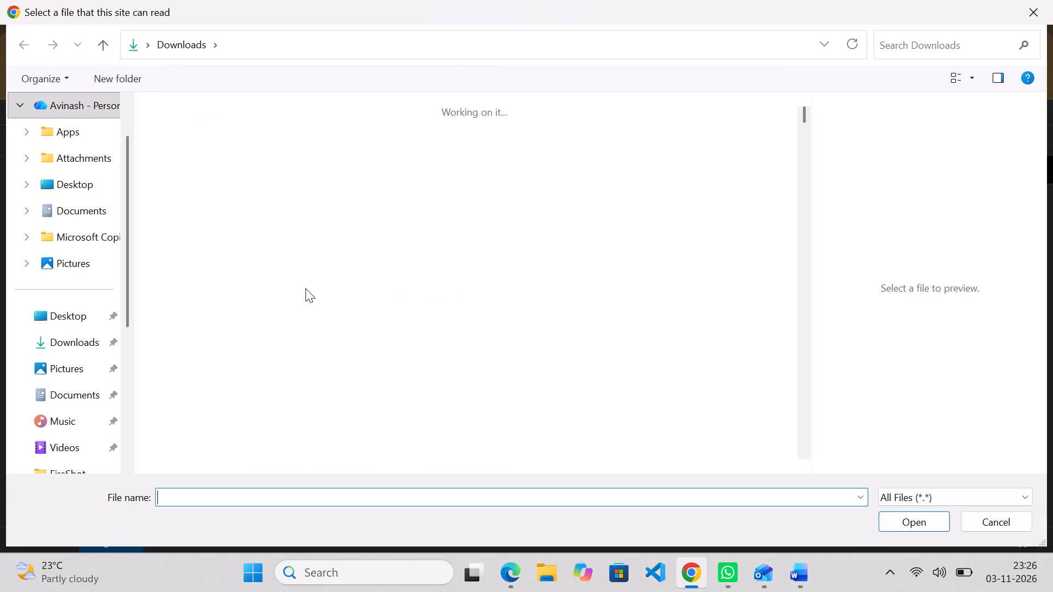
left_click(239, 149)
key("Return")
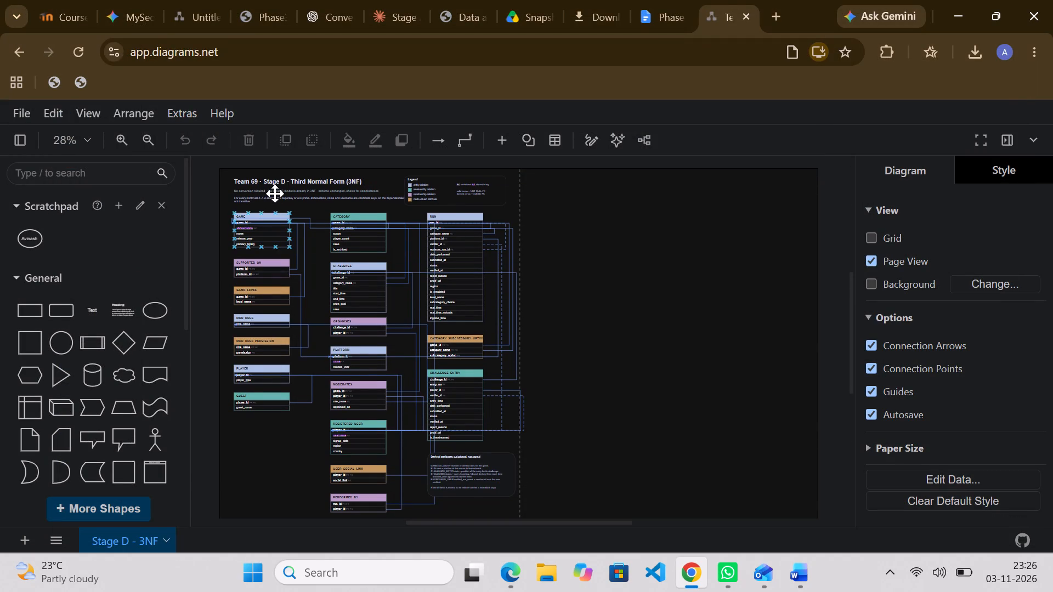
scroll(275, 193, "right", 1)
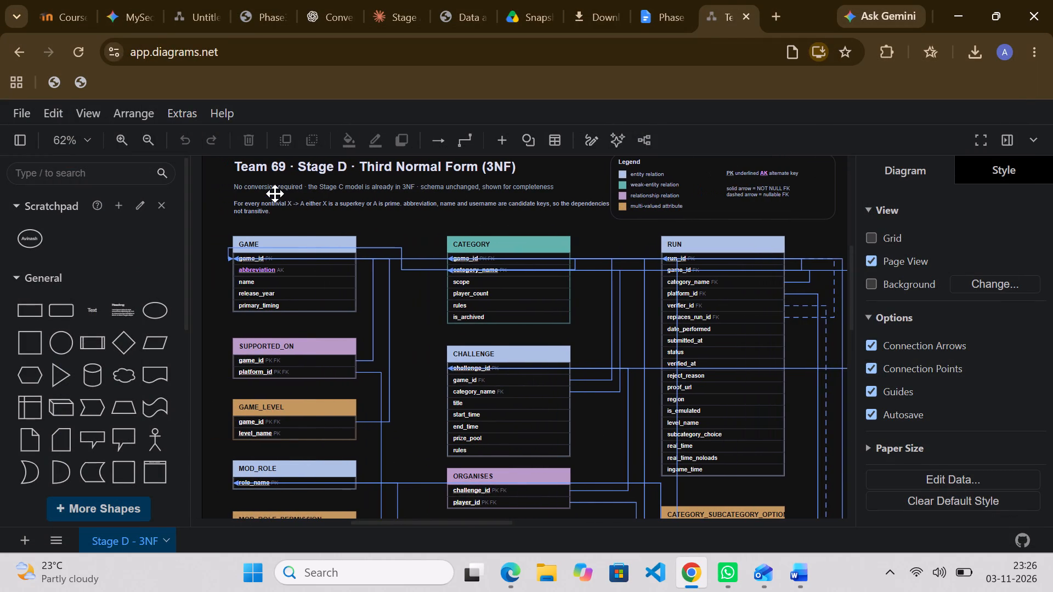
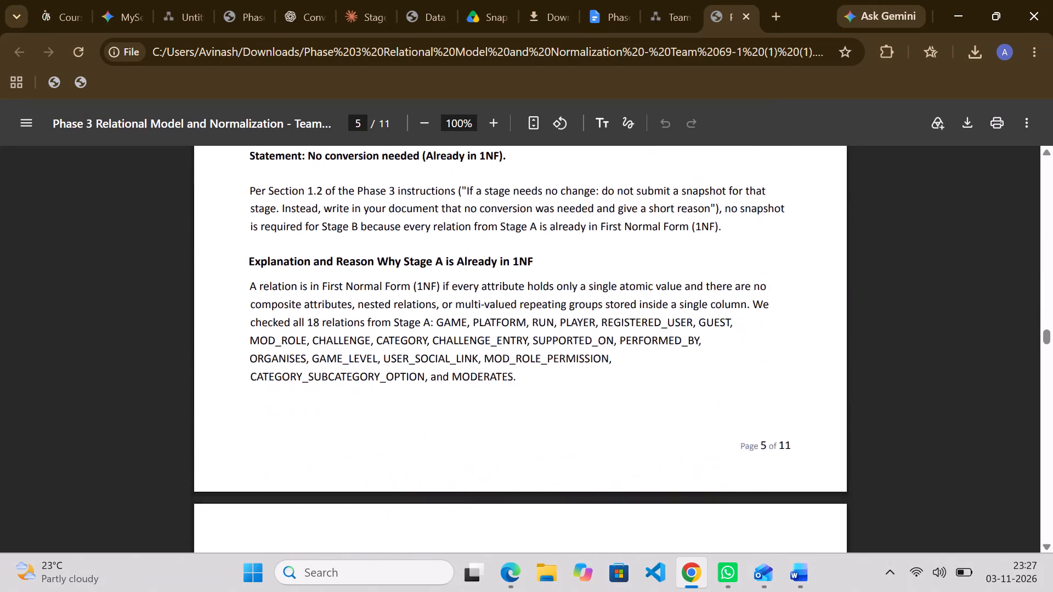
Read through the Phase 3 PDF report's Stage B, C and D normalization explanations on pages 5 to 7.
scroll(468, 357, "down", 5)
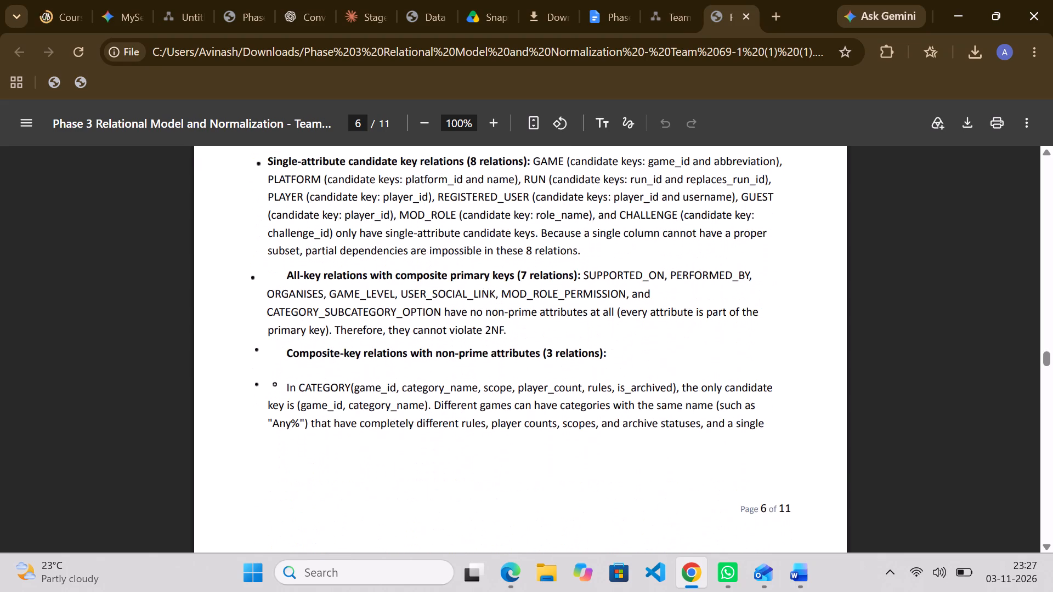
scroll(468, 357, "down", 5)
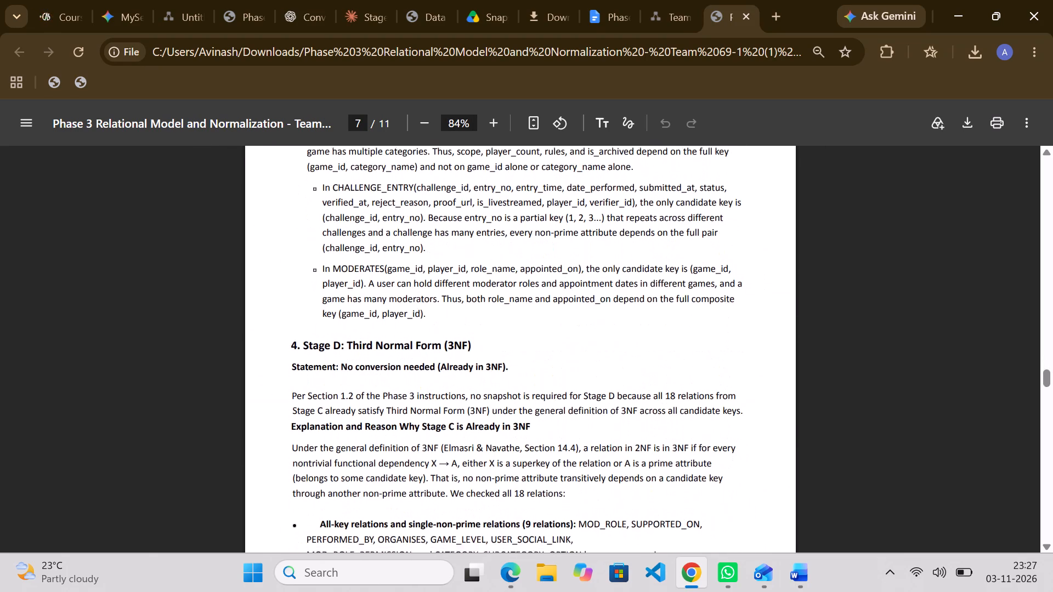
scroll(468, 357, "down", 2)
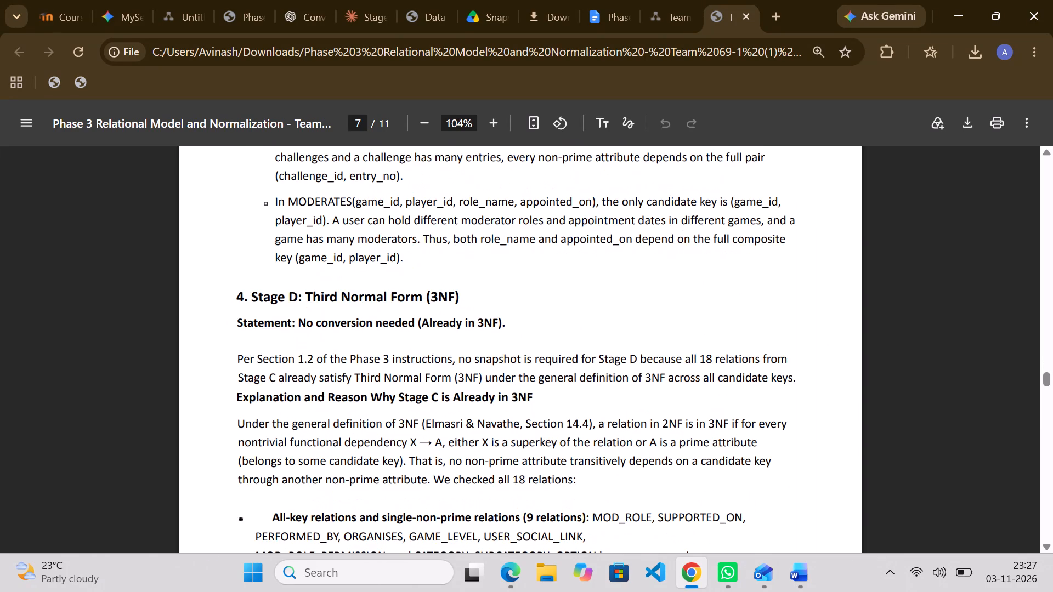
triple_click(400, 348)
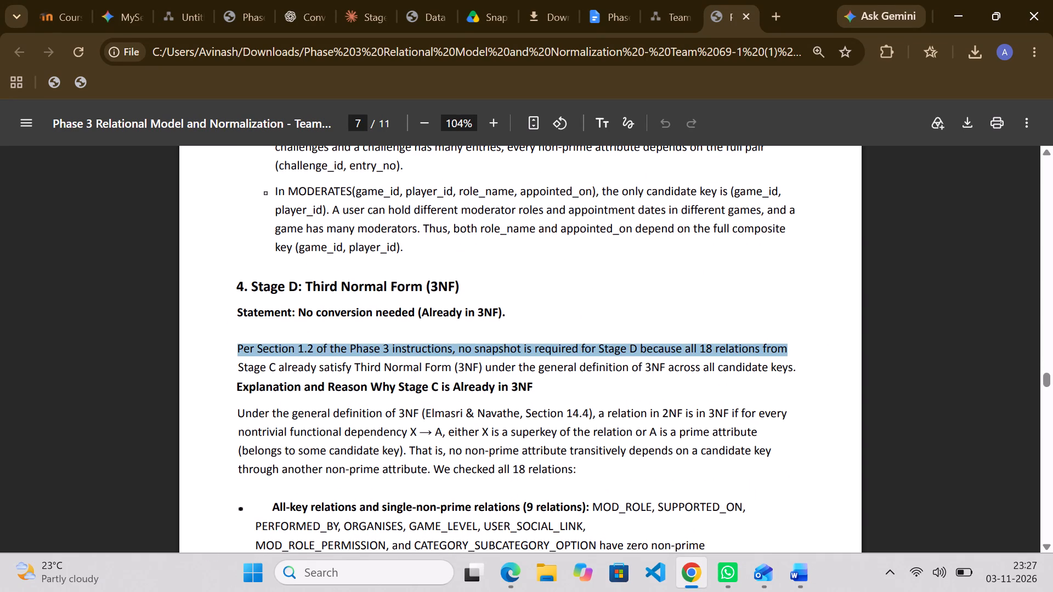
Read the Stage D Third Normal Form statement and its explanation on page 7 of the Phase 3 report line by line.
triple_click(421, 361)
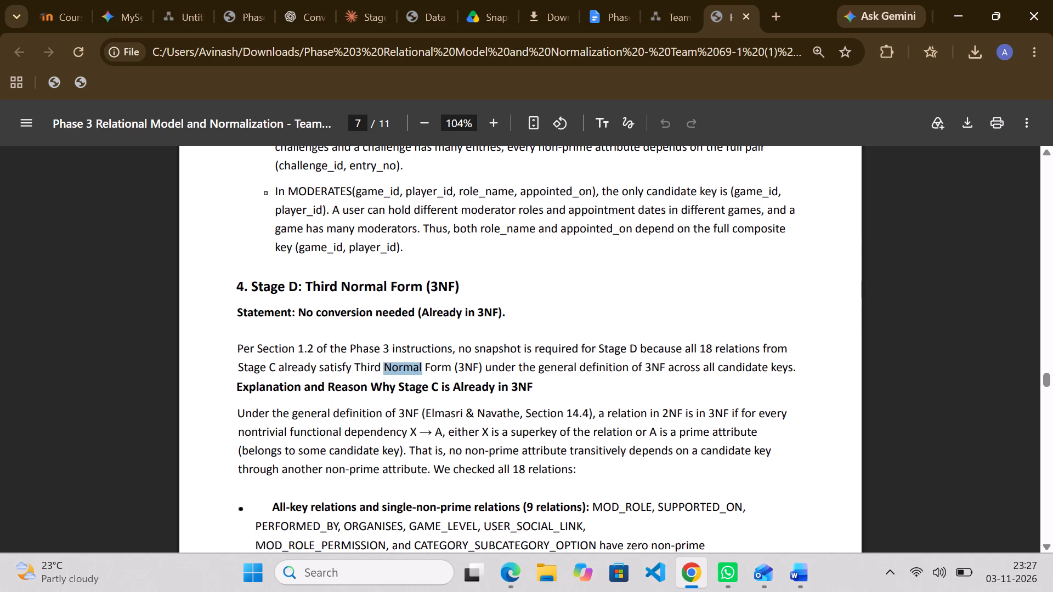
triple_click(421, 361)
left_click(421, 361)
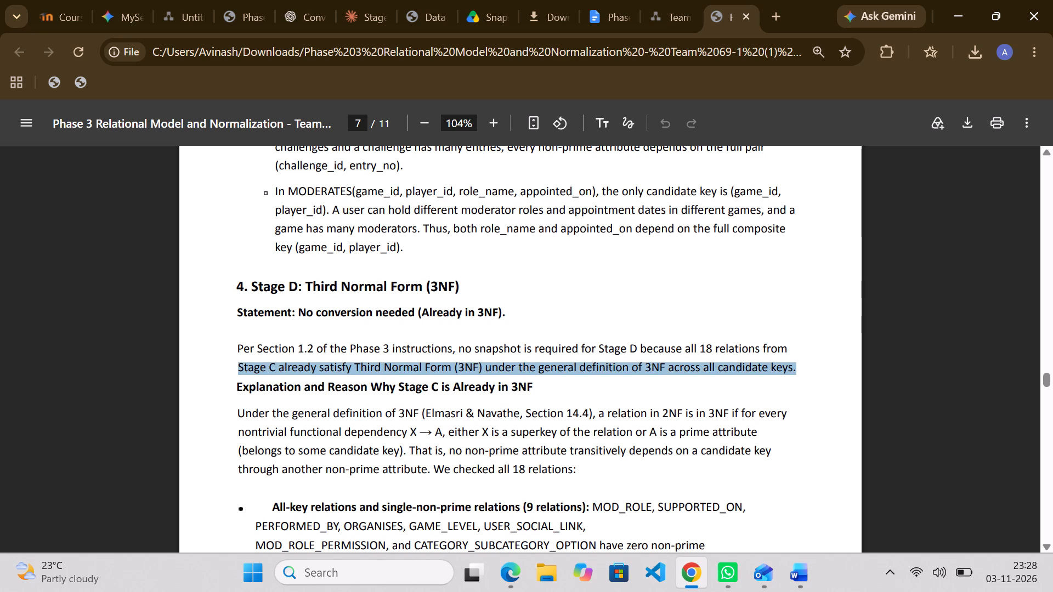
triple_click(435, 384)
triple_click(445, 418)
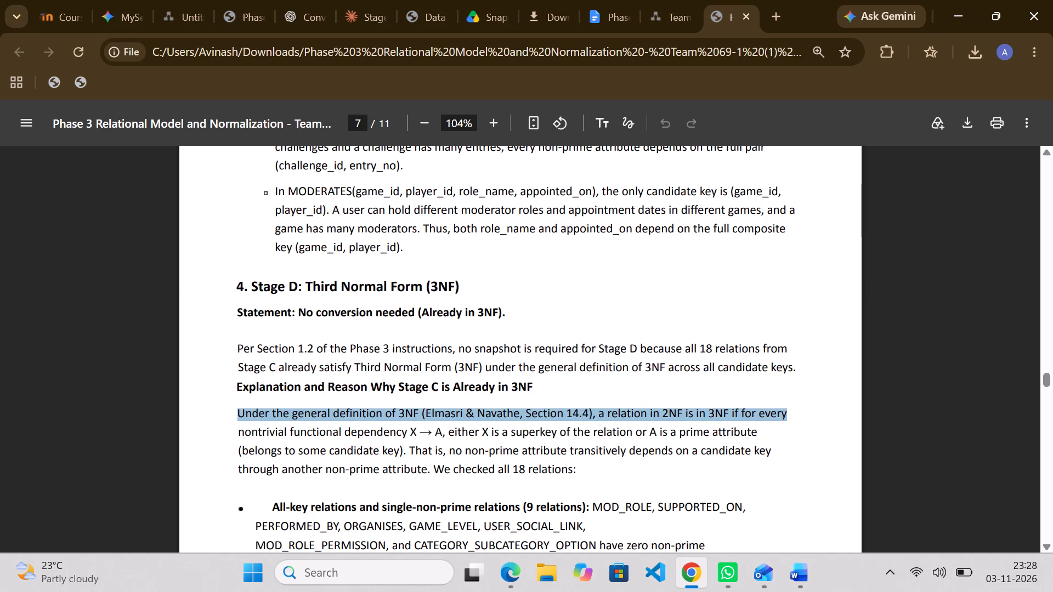
triple_click(458, 435)
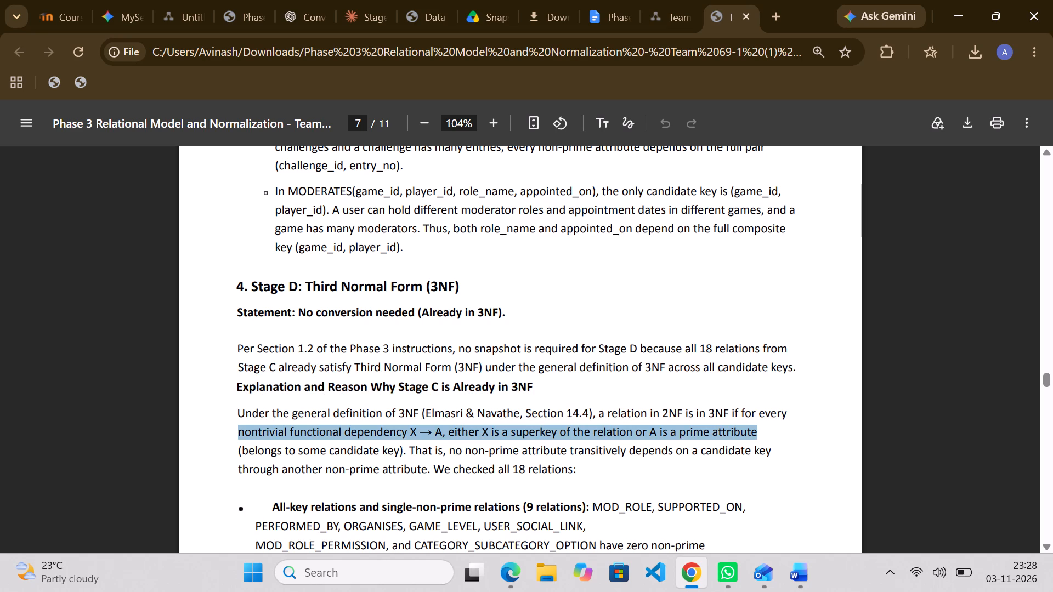
left_click(458, 435)
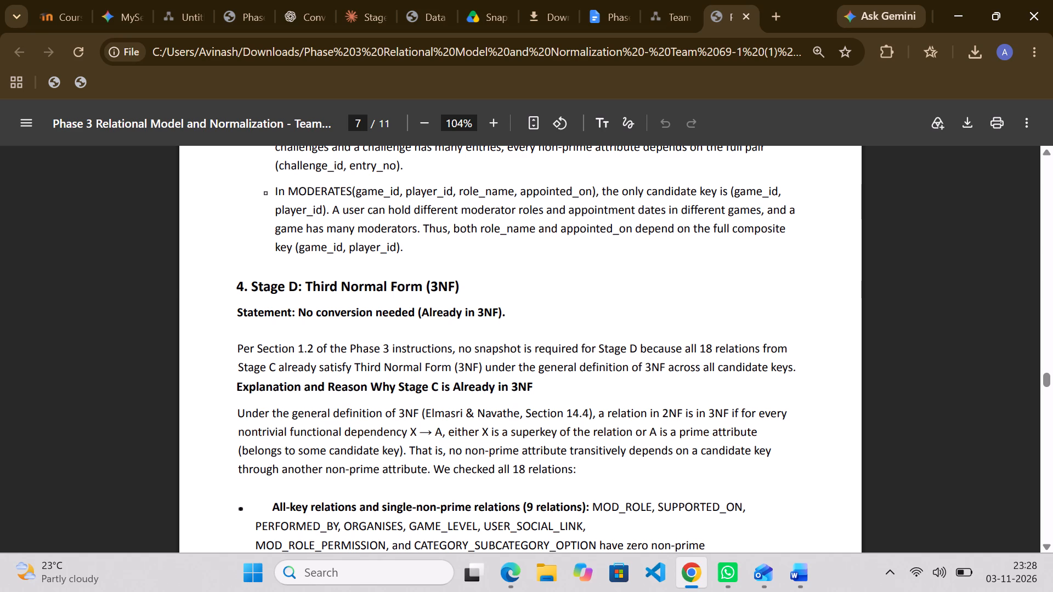
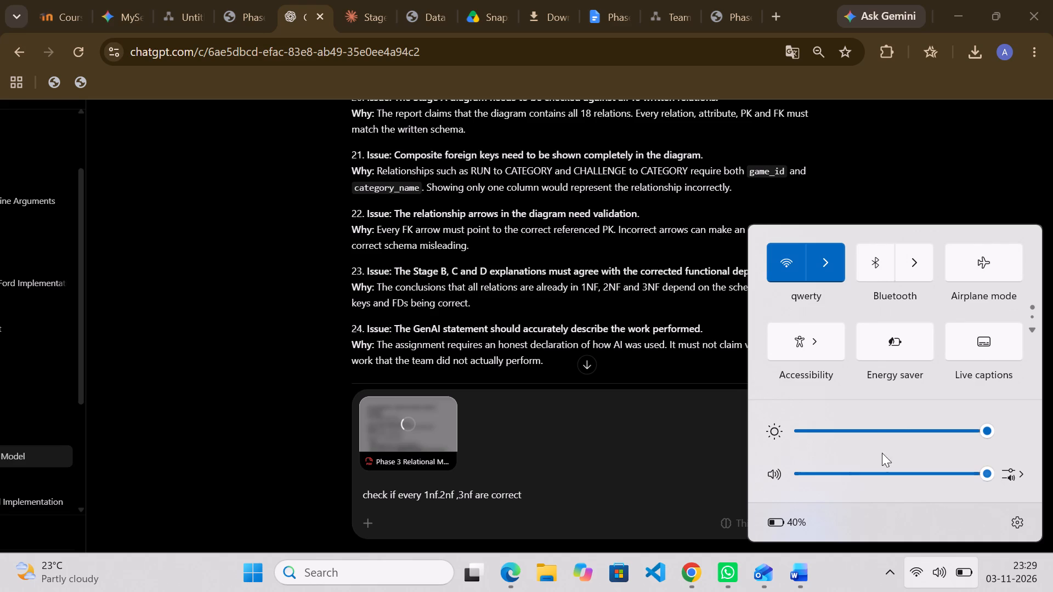
Look through the available Wi-Fi networks and rescan the list for an alternative connection.
left_click(825, 249)
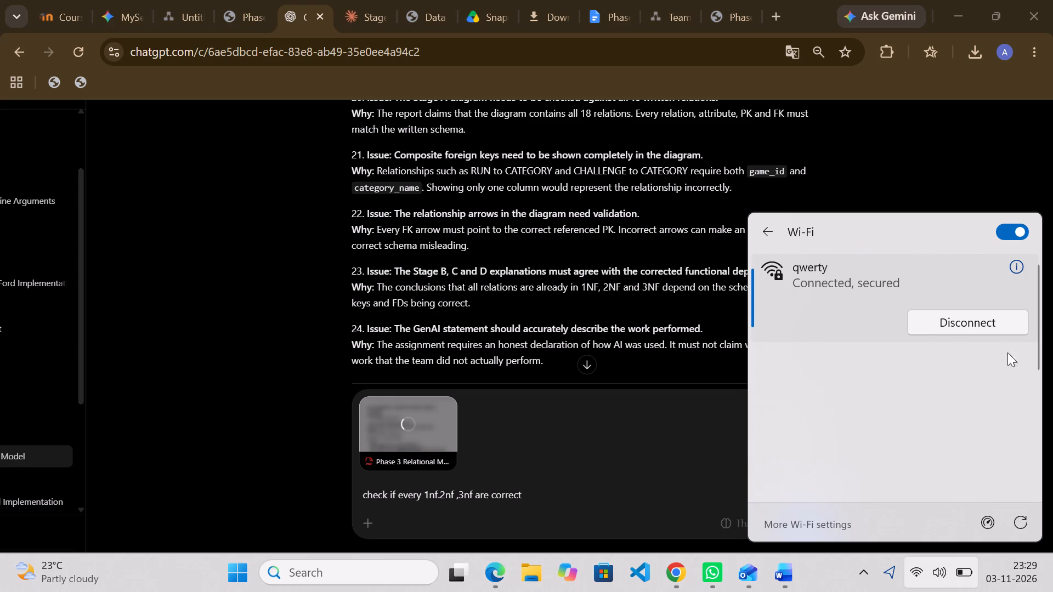
scroll(898, 401, "up", 2)
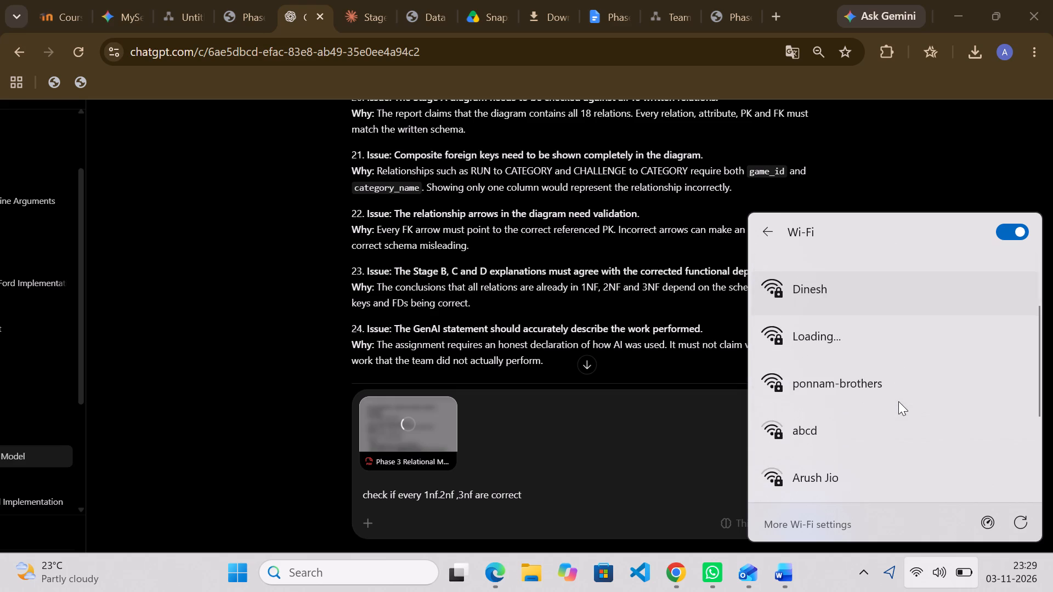
scroll(898, 401, "up", 3)
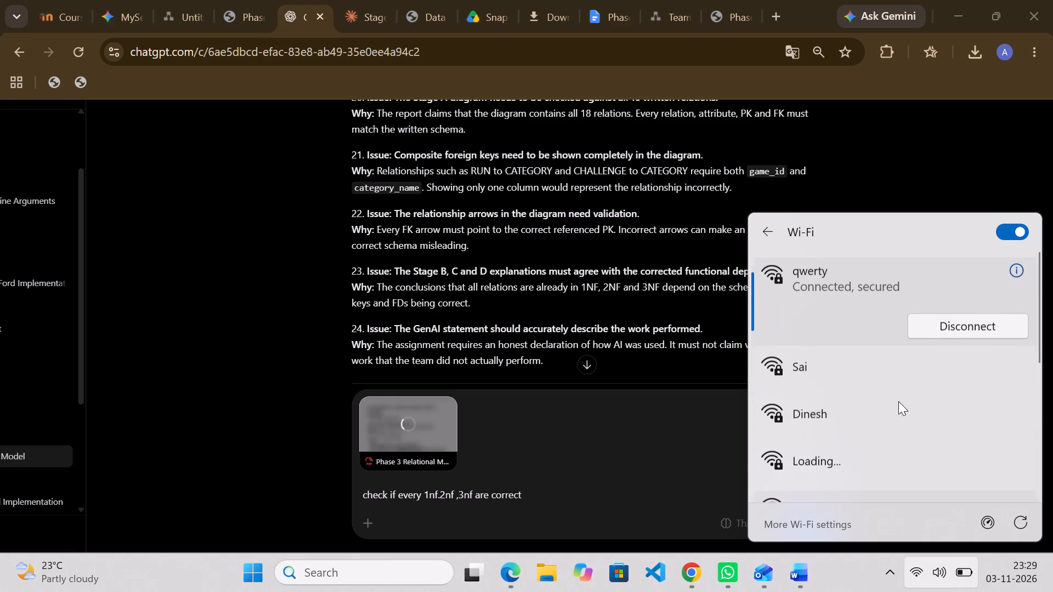
left_click(1020, 533)
scroll(962, 424, "up", 2)
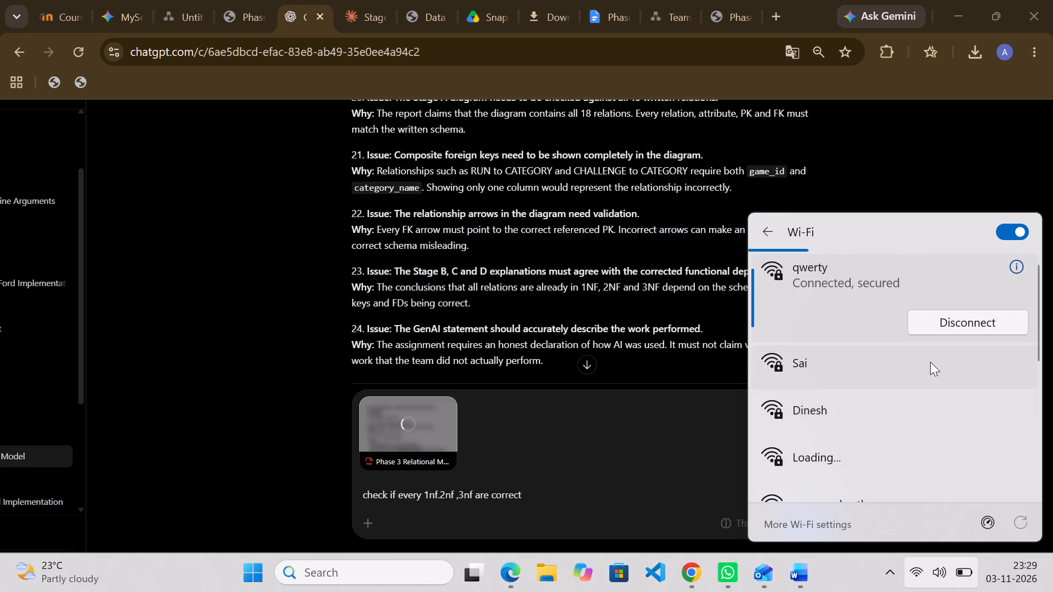
scroll(853, 354, "up", 1)
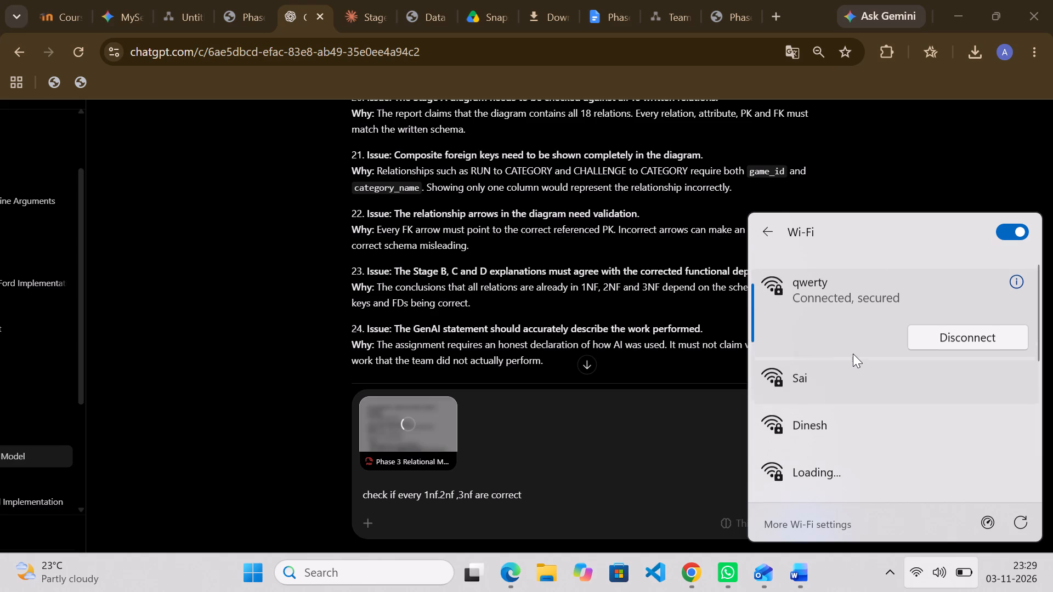
scroll(853, 354, "down", 3)
scroll(853, 354, "up", 4)
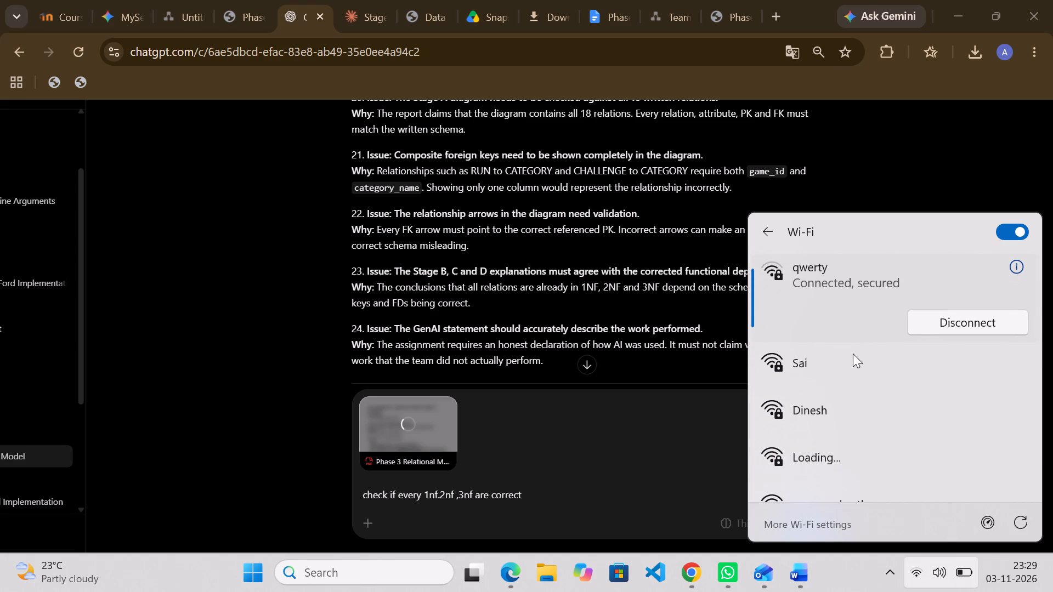
left_click(1017, 523)
left_click(626, 435)
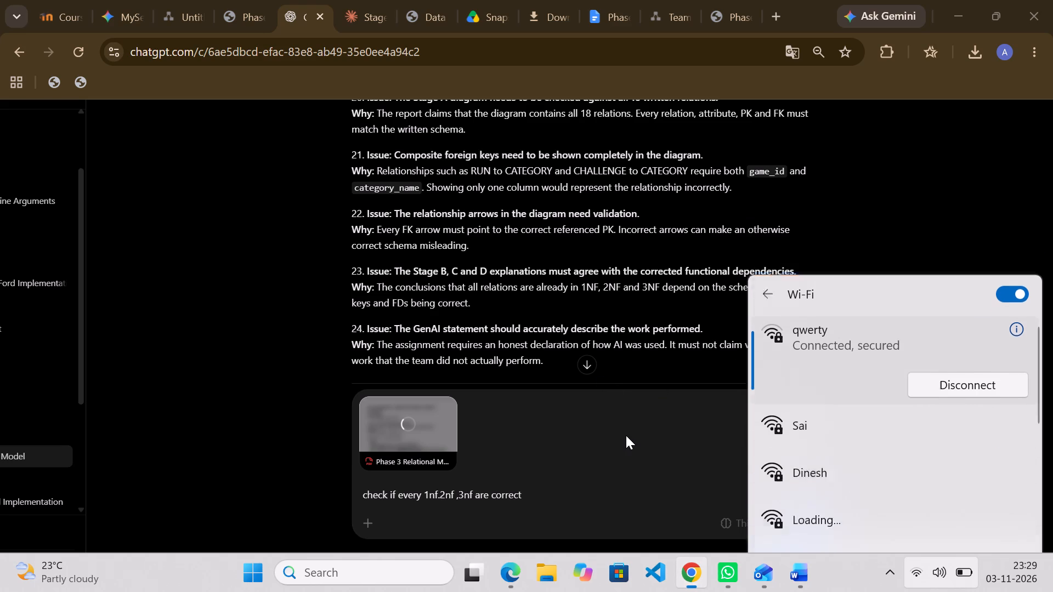
Rescan the available Wi-Fi networks and switch the connection to the network "blank".
left_click(922, 584)
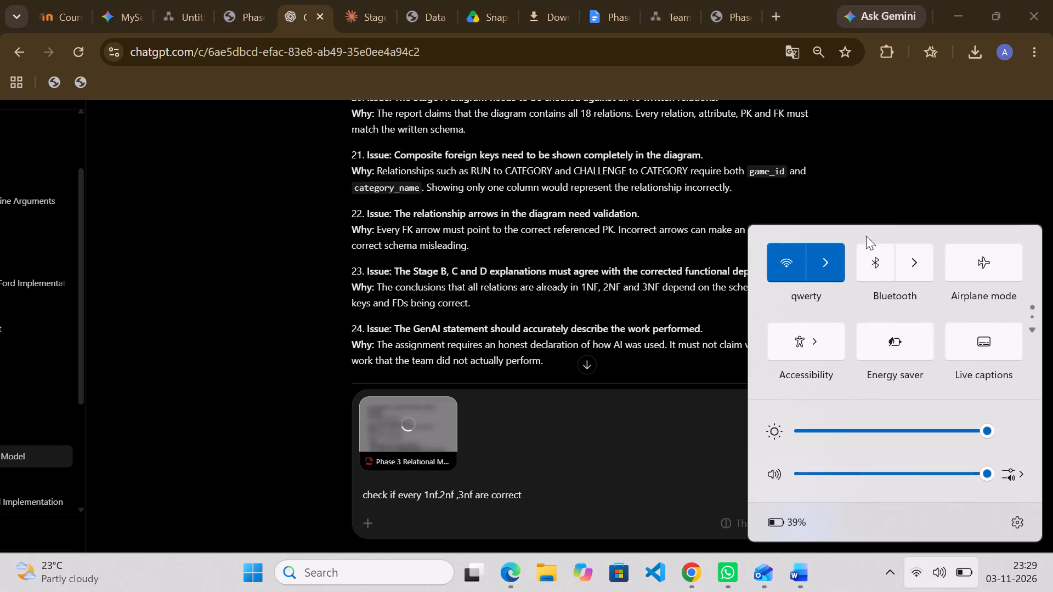
left_click(836, 261)
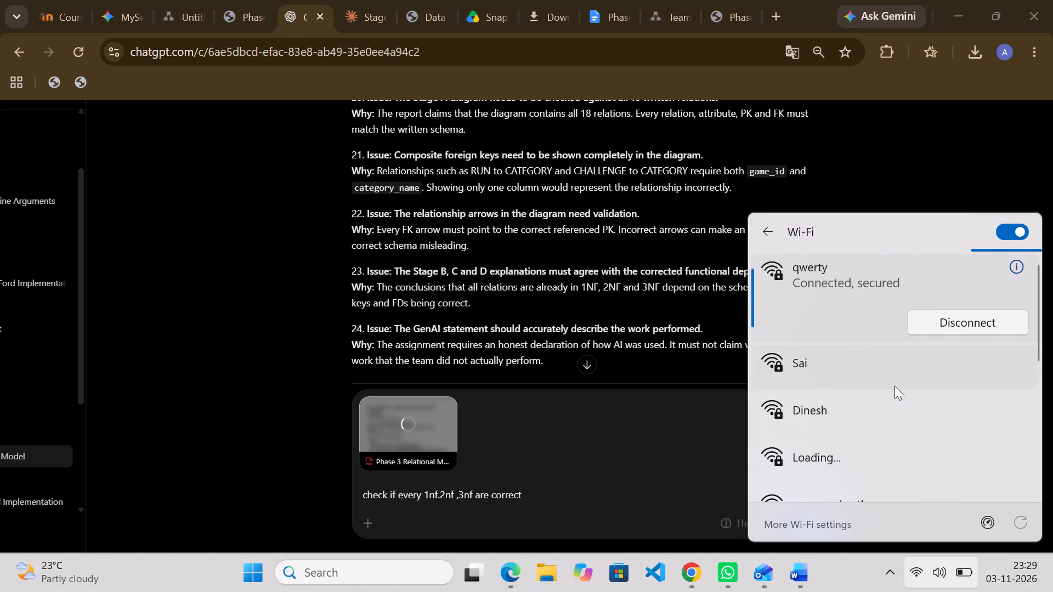
left_click(1010, 532)
left_click(1016, 522)
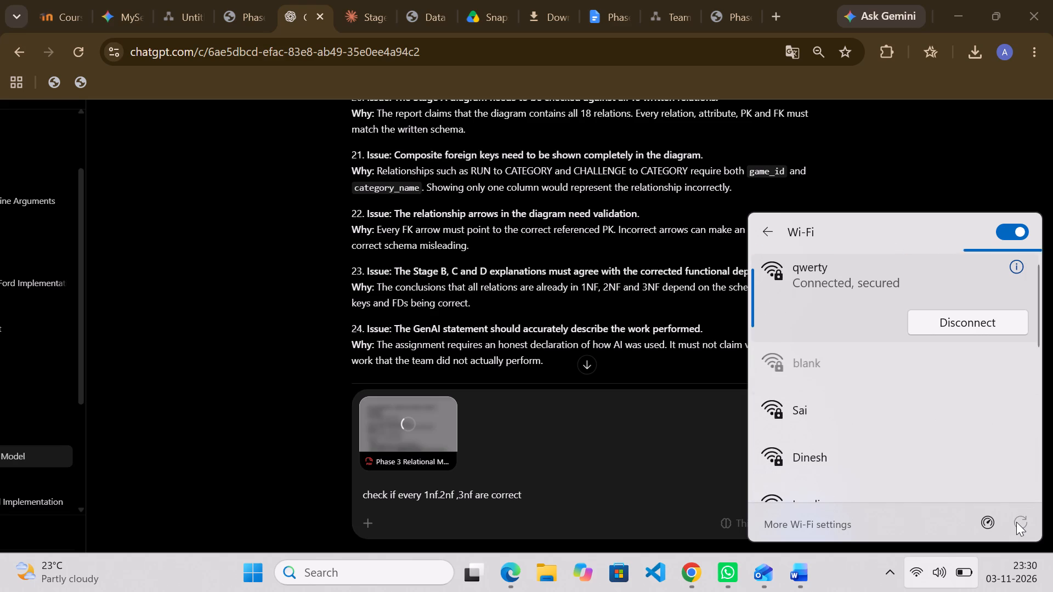
left_click(912, 356)
left_click(944, 392)
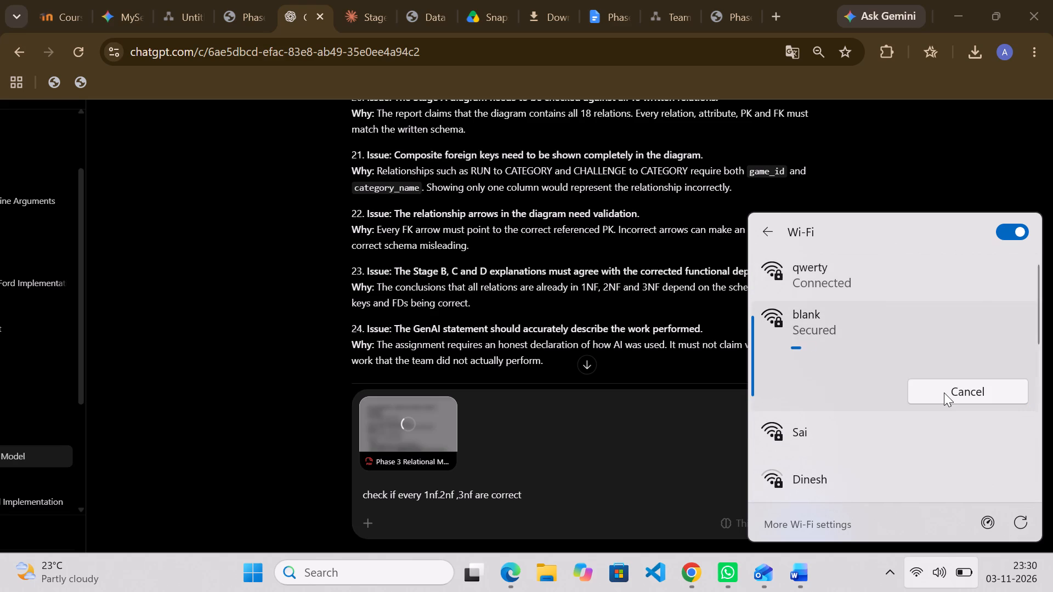
left_click(620, 417)
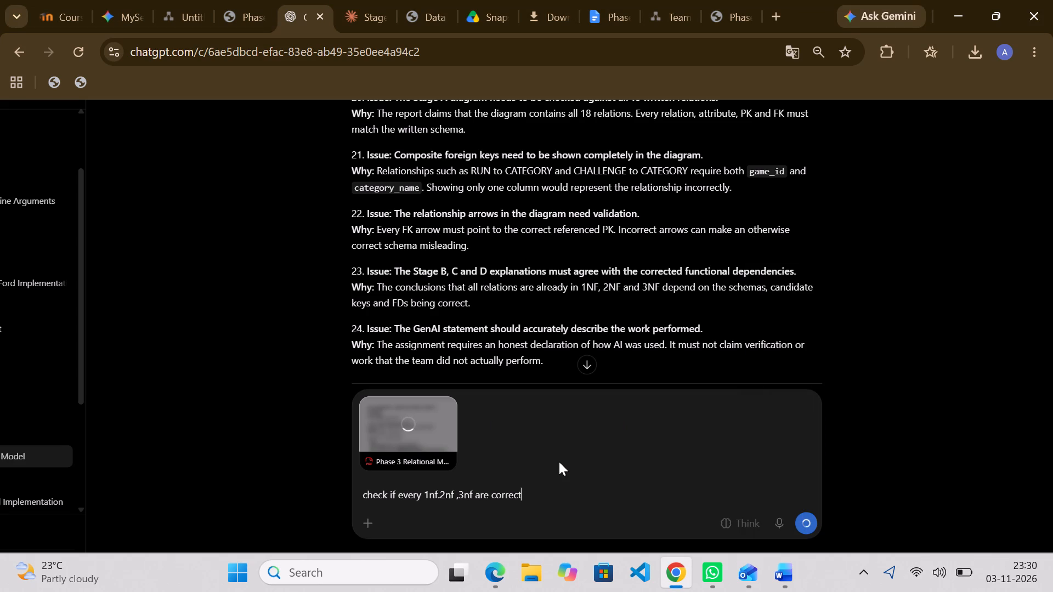
Remove the PDF attachment from the ChatGPT prompt and re-attach Phase 3 Relational Model and Normalization - Team 69-1 (1) (1).pdf from the recent downloads.
left_click(454, 398)
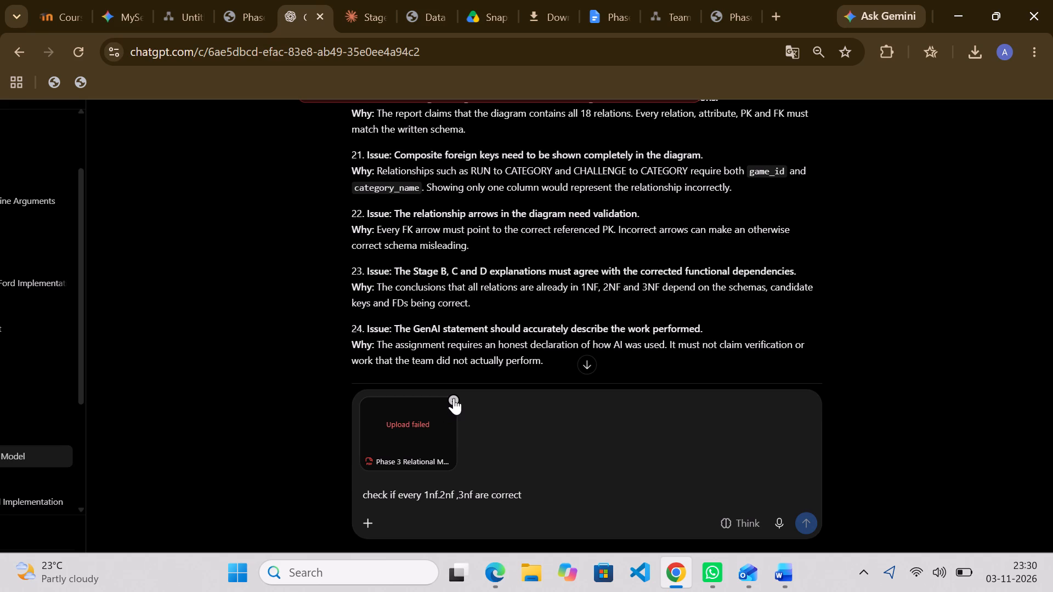
left_click(961, 54)
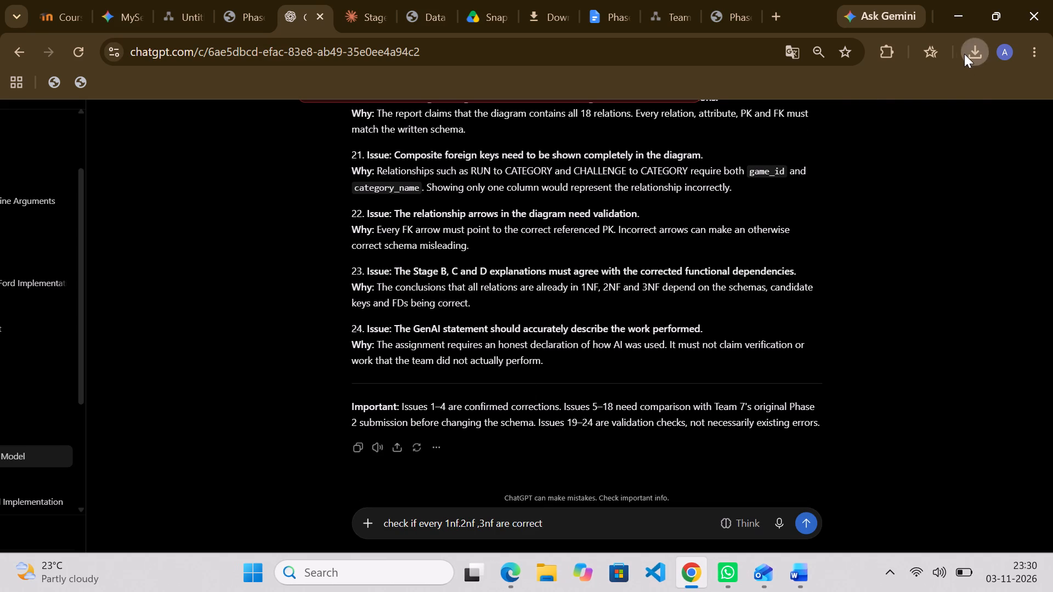
left_click_drag(846, 146, 480, 514)
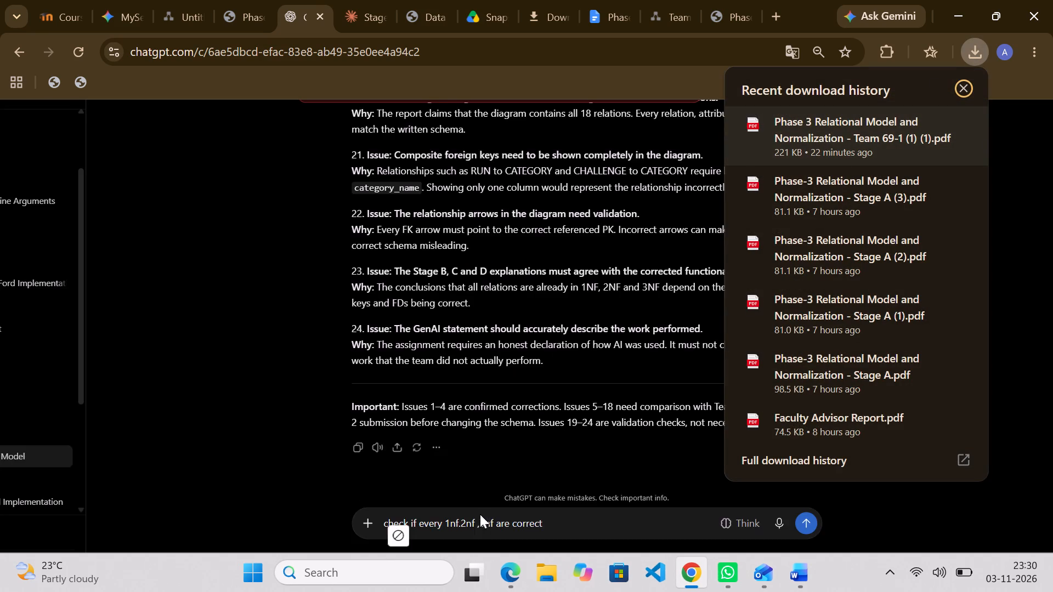
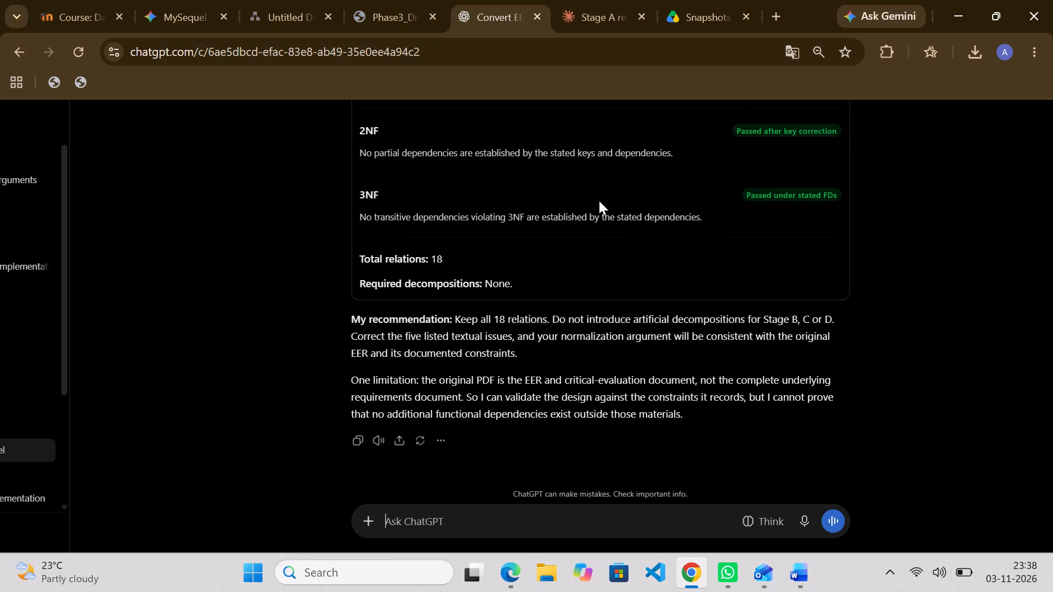
Open Google Docs in a new tab and open "Phase 3 Relational Model and Normalization - Team 69-1 (1)".
left_click(777, 3)
type("docs")
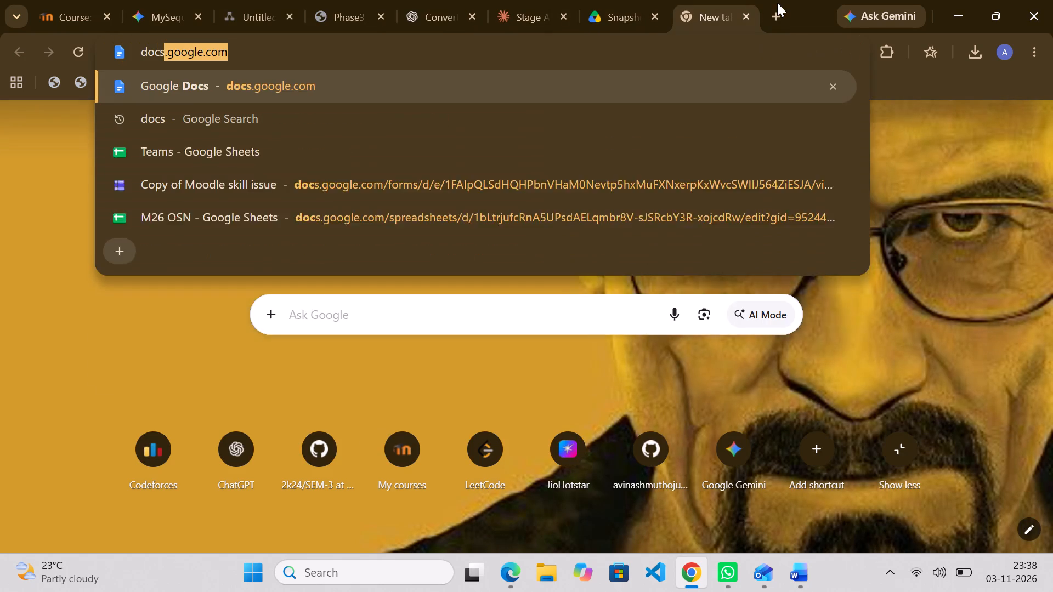
key("Return")
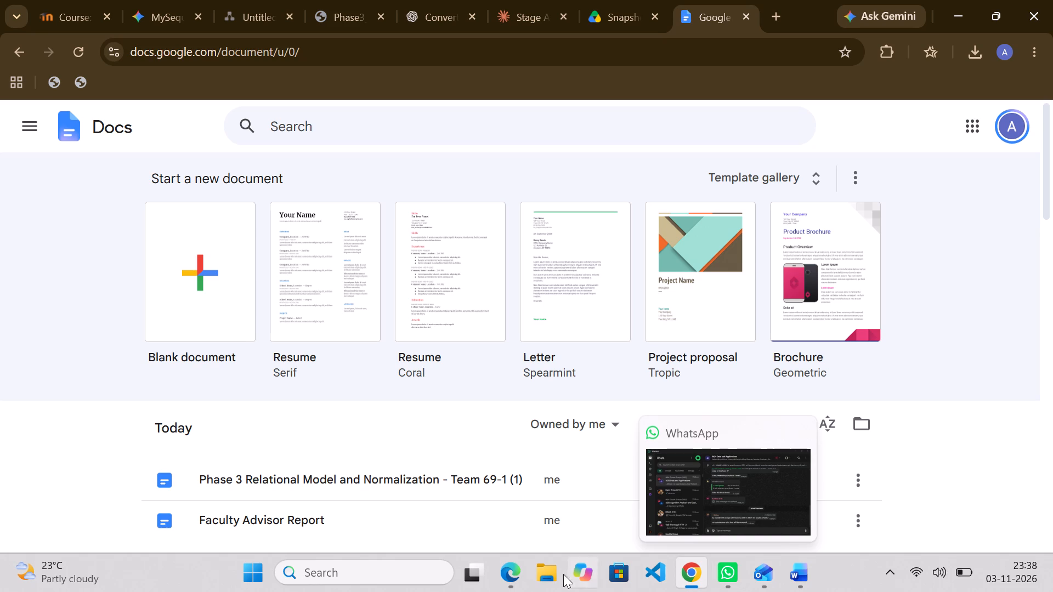
double_click(491, 481)
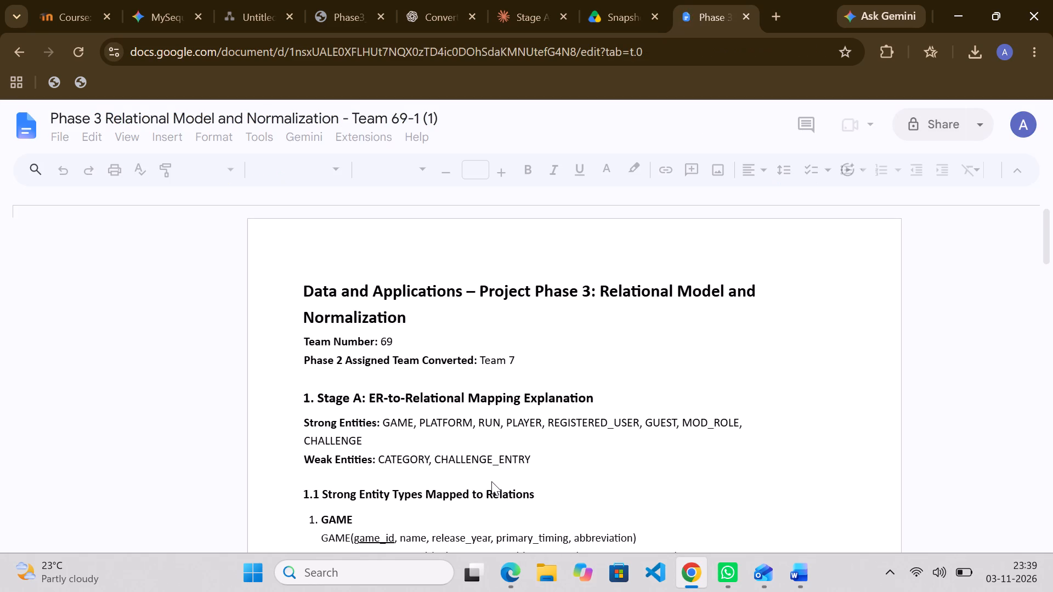
Look through the report's Stage A mapping sections down to the Stage A Snapshot and its Google Drive link.
scroll(529, 395, "down", 2)
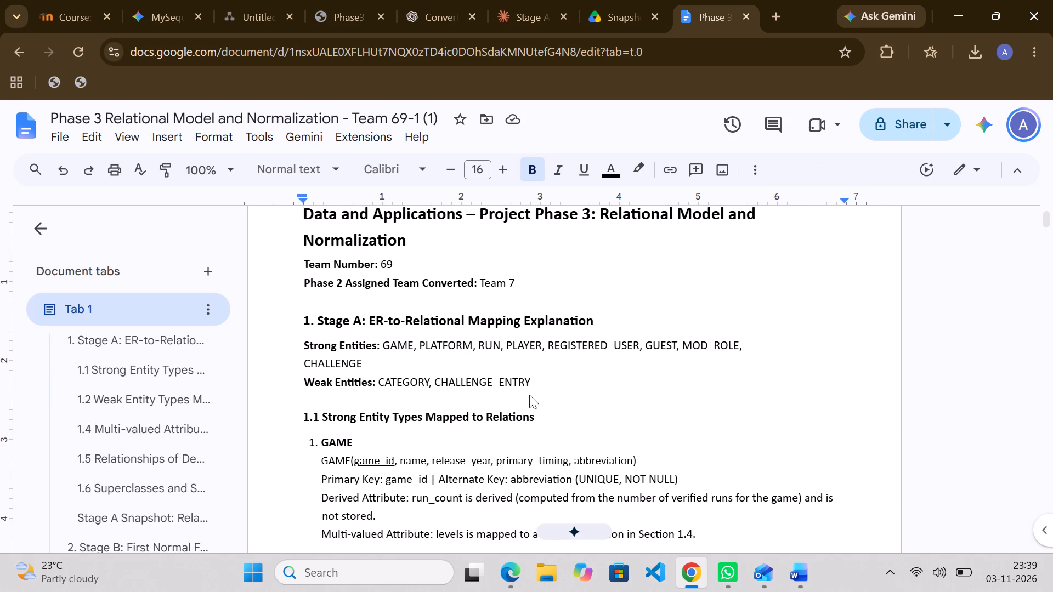
scroll(529, 395, "down", 8)
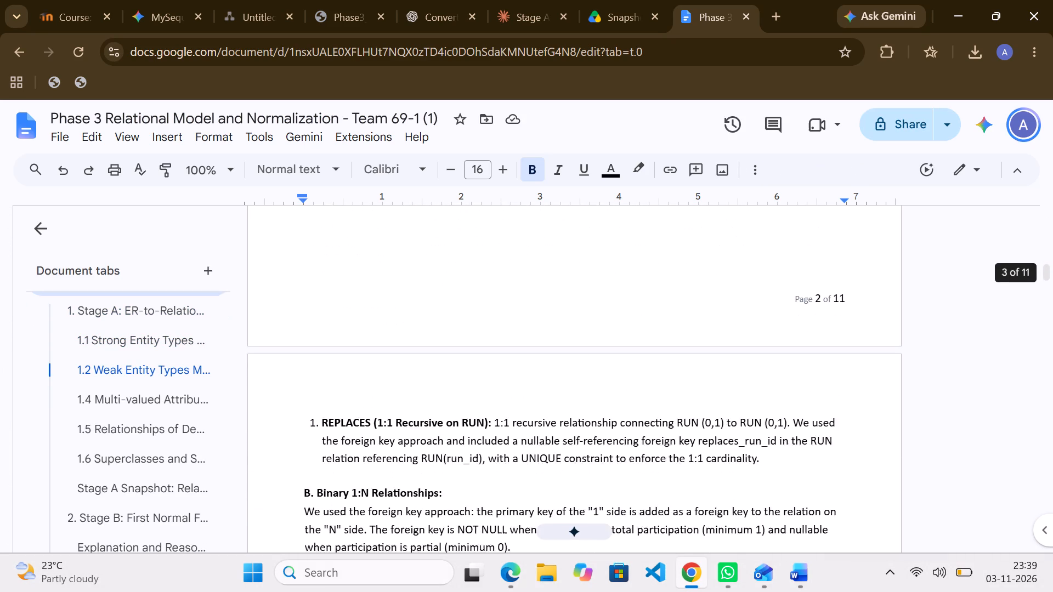
scroll(529, 395, "down", 4)
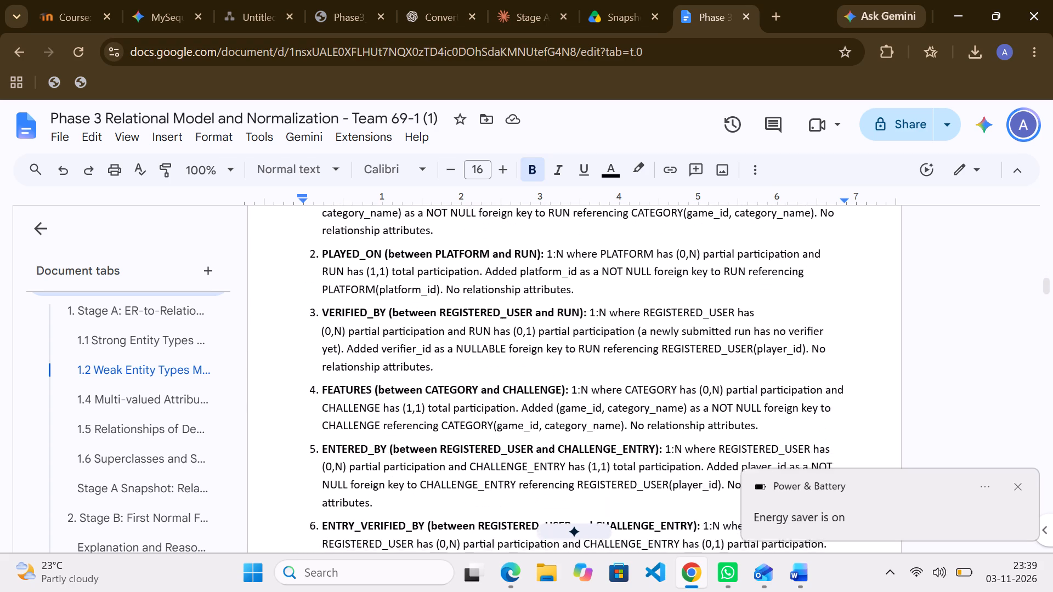
scroll(529, 395, "down", 5)
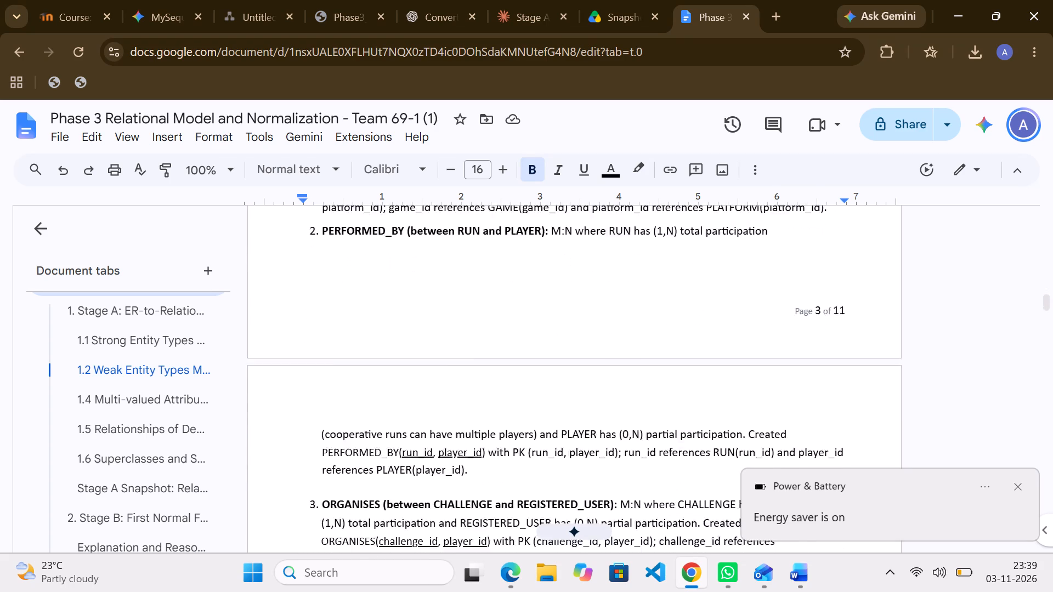
scroll(529, 395, "down", 4)
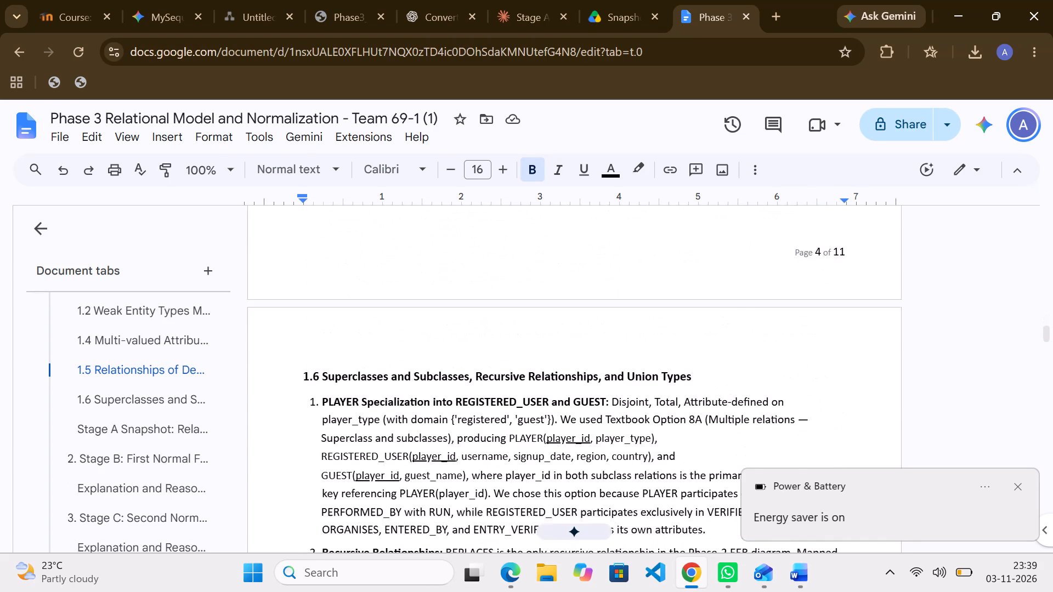
scroll(529, 395, "down", 4)
scroll(529, 395, "up", 1)
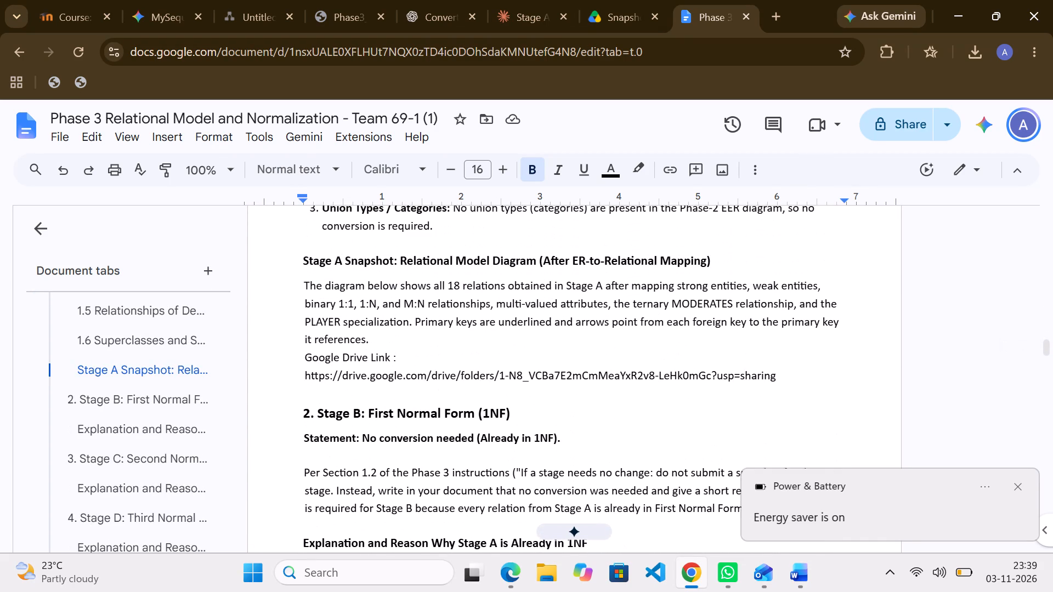
scroll(529, 395, "up", 1)
Insert a blank line above the Google Drive link in the Stage A Snapshot section.
left_click_drag(305, 362, 768, 382)
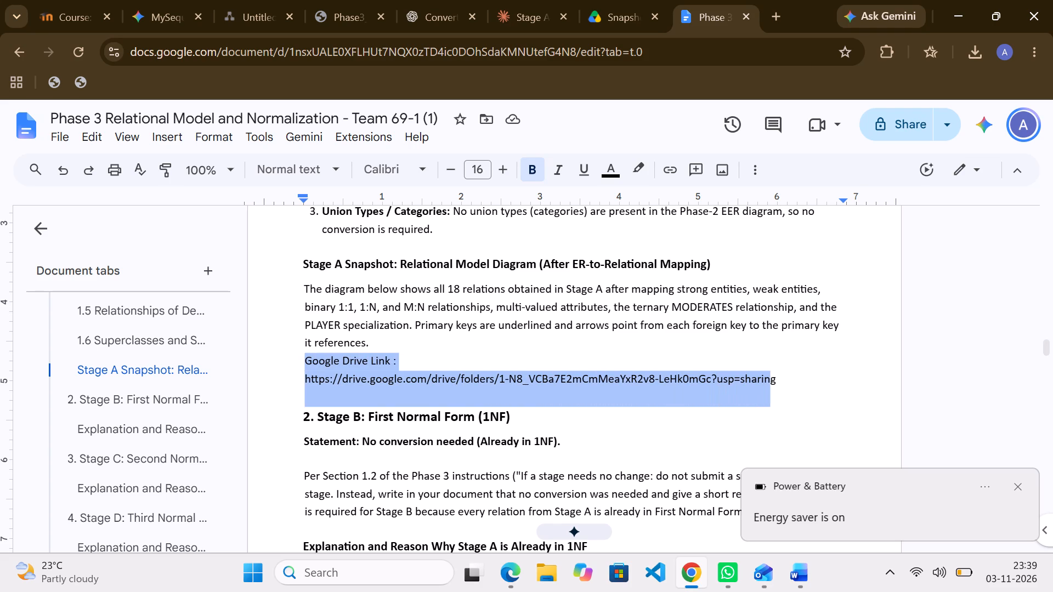
left_click_drag(768, 382, 777, 383)
left_click(775, 383)
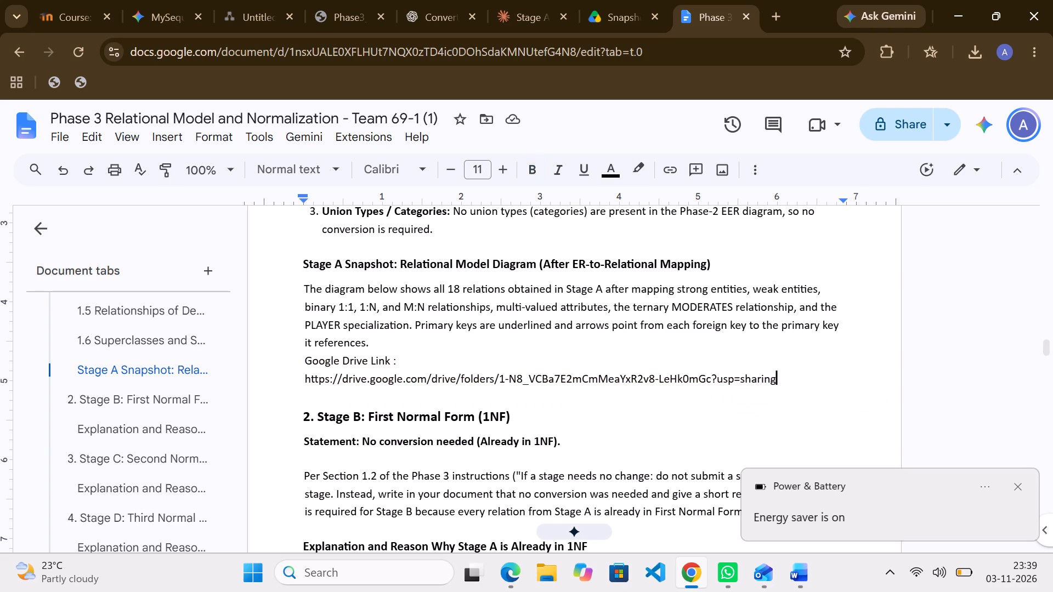
left_click(383, 340)
key("Return")
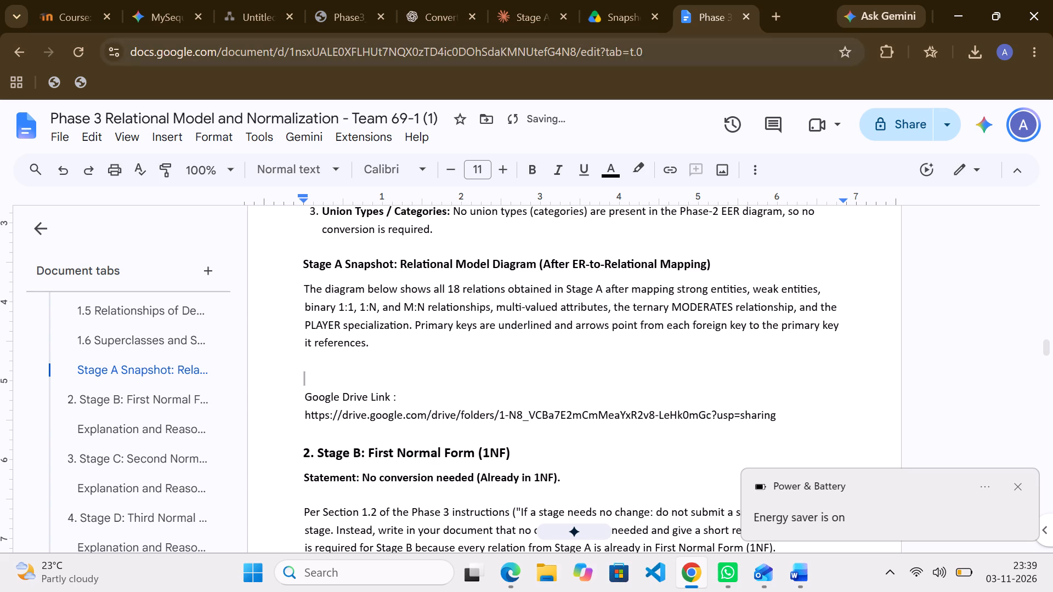
Open draw.io in a new browser tab.
left_click(775, 25)
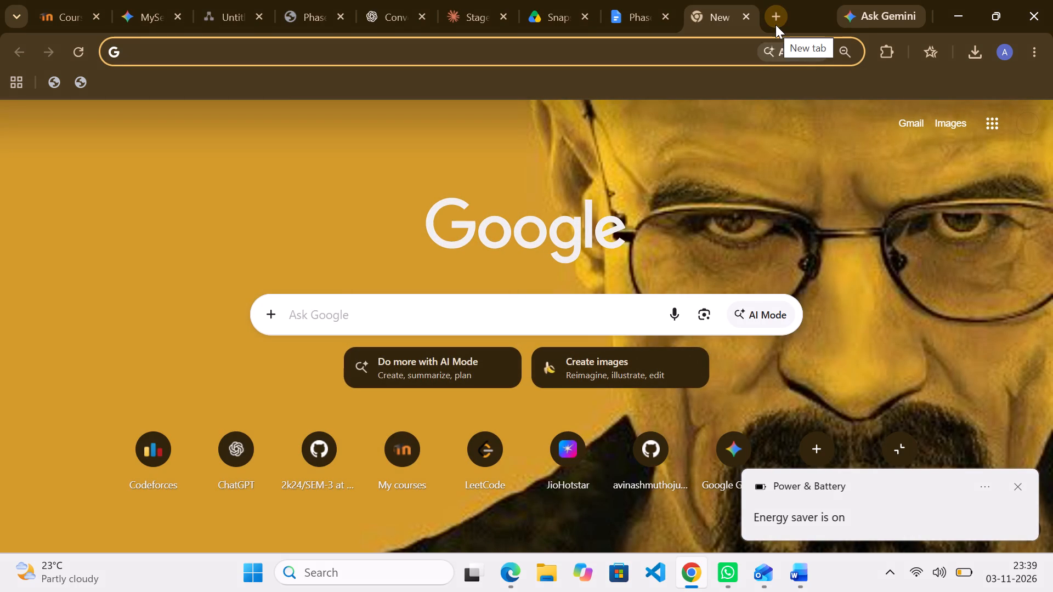
type("dra")
key("Right")
key("BackSpace")
key("BackSpace")
key("BackSpace")
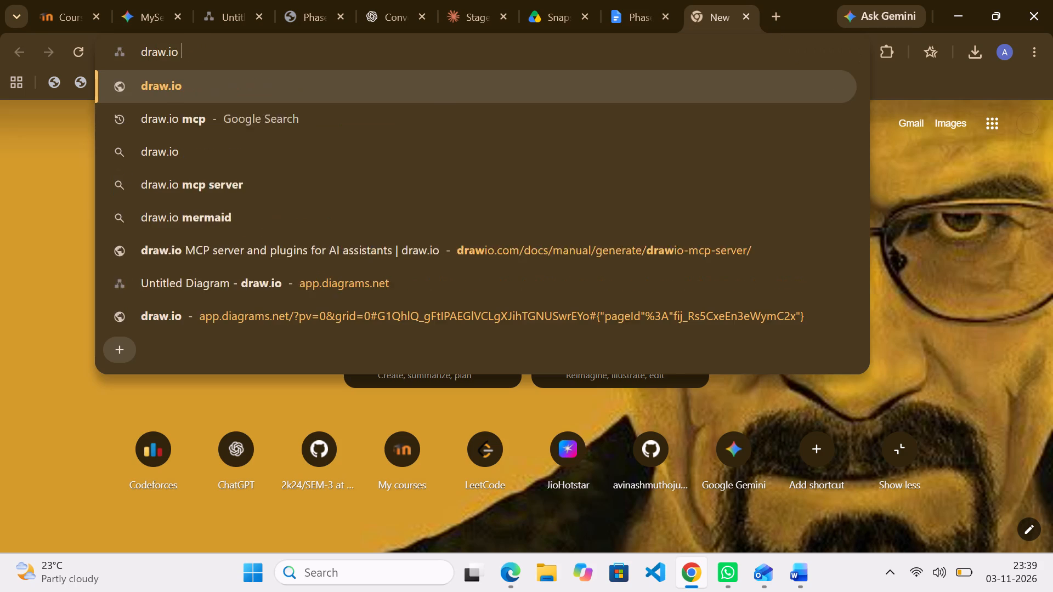
key("BackSpace")
key("Return")
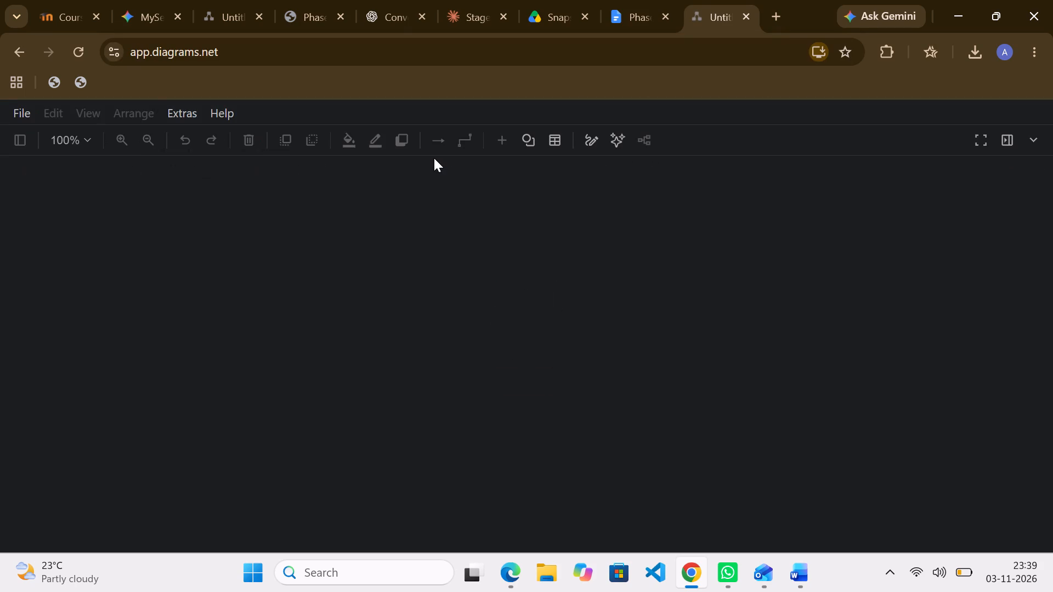
Open Team69_StageA_Relational_Model.drawio from the device's Downloads folder.
left_click(22, 121)
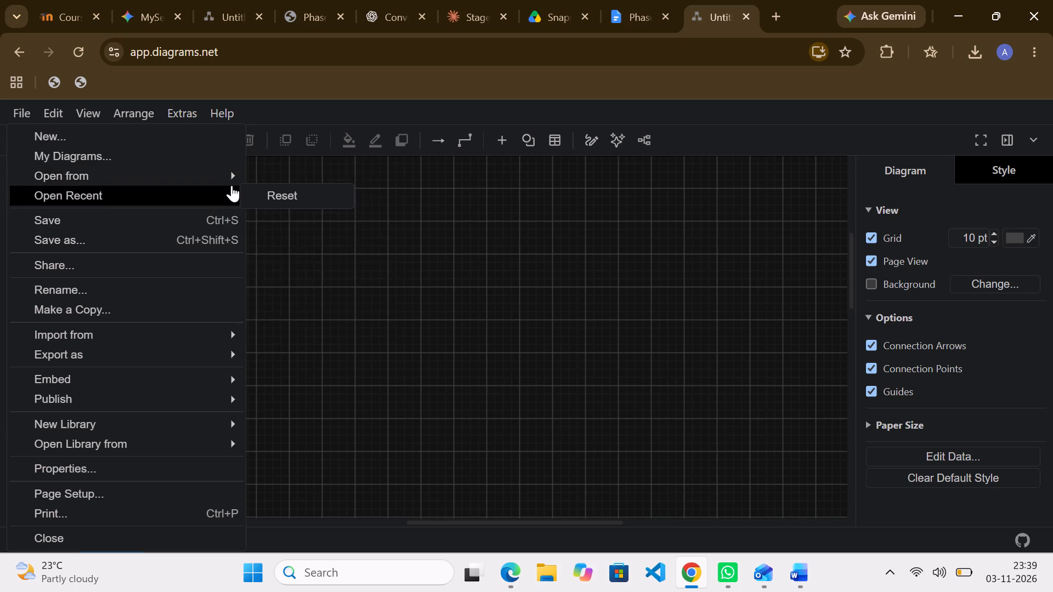
left_click(313, 309)
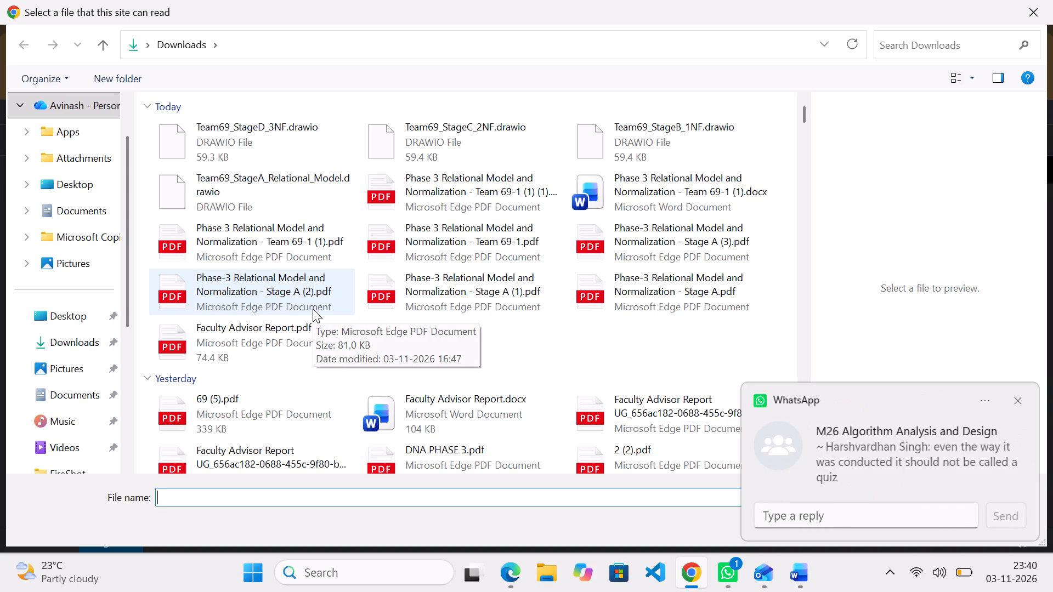
left_click(278, 186)
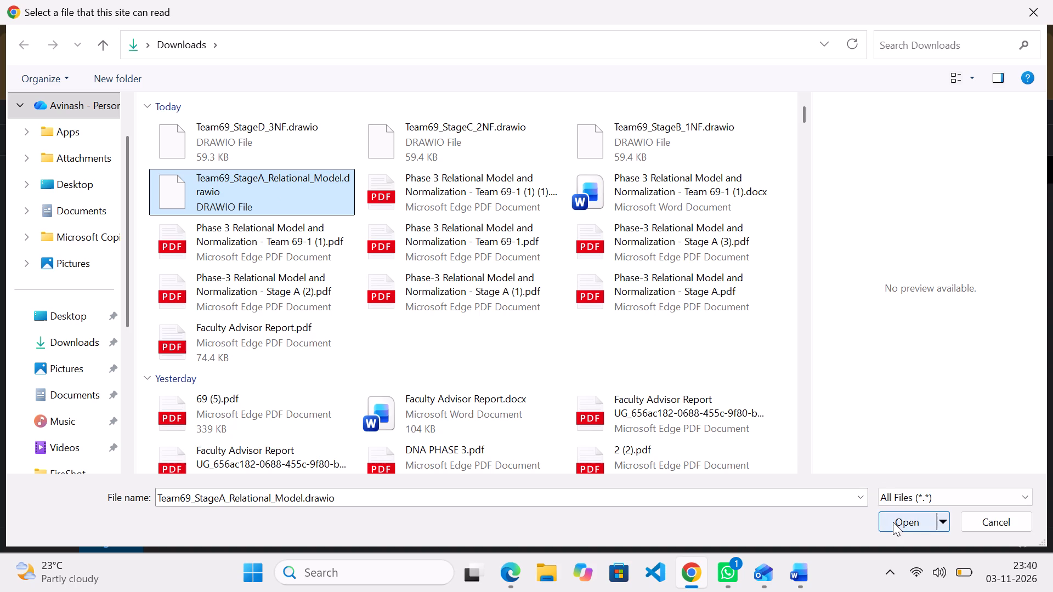
left_click(893, 522)
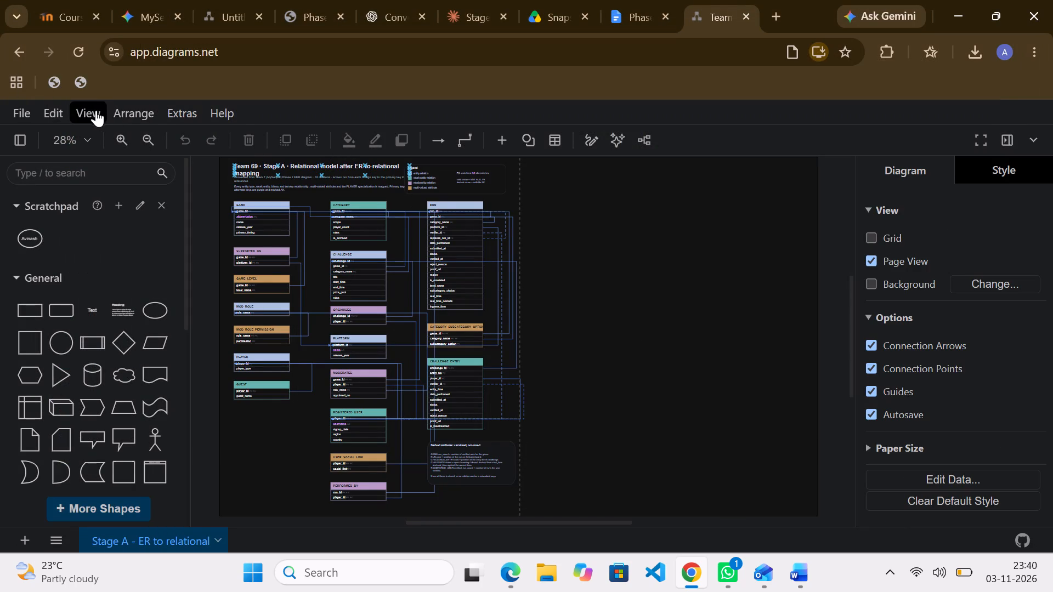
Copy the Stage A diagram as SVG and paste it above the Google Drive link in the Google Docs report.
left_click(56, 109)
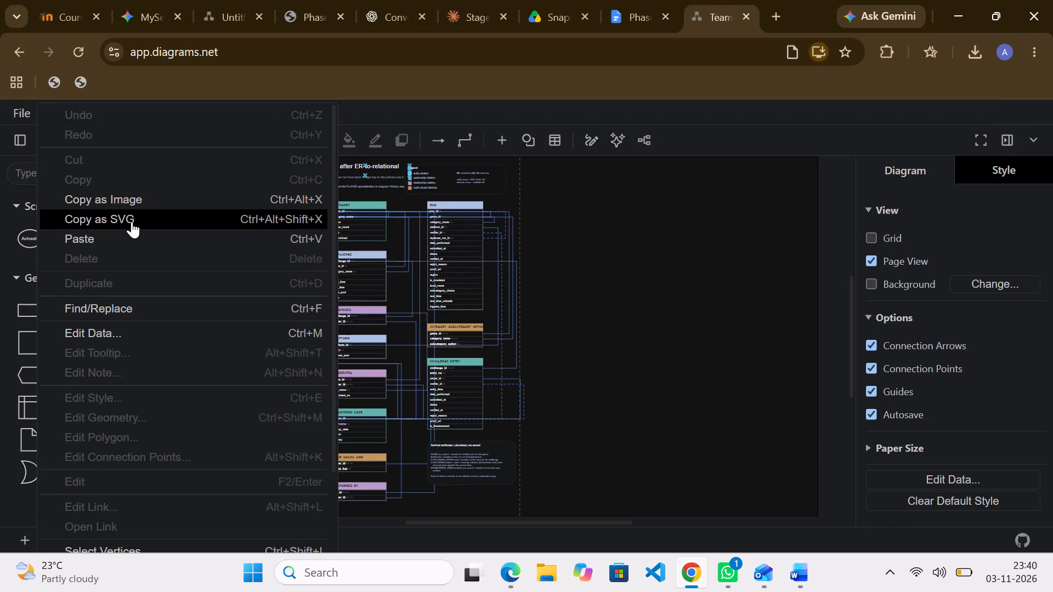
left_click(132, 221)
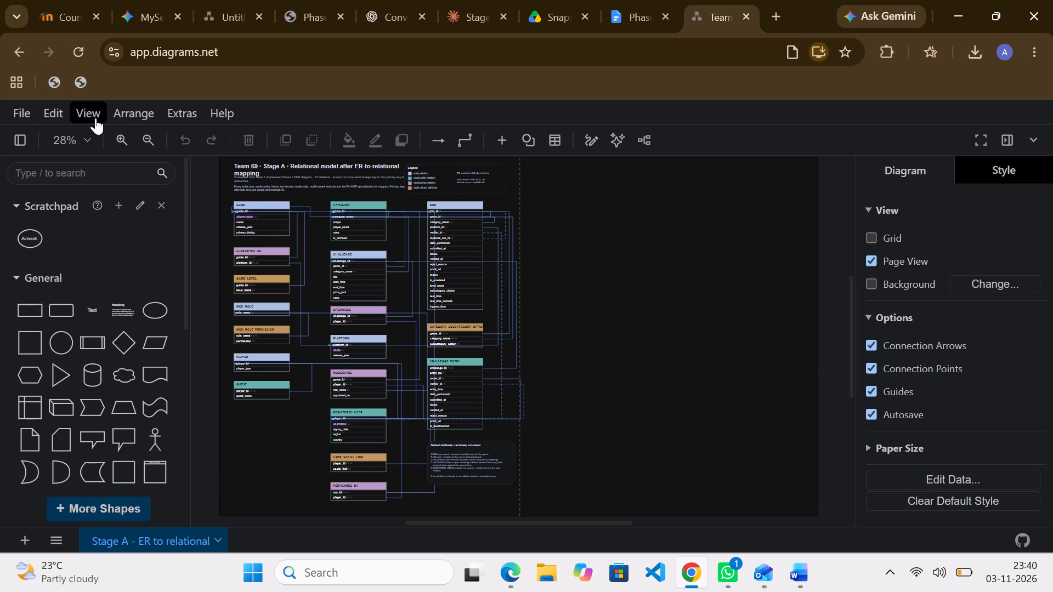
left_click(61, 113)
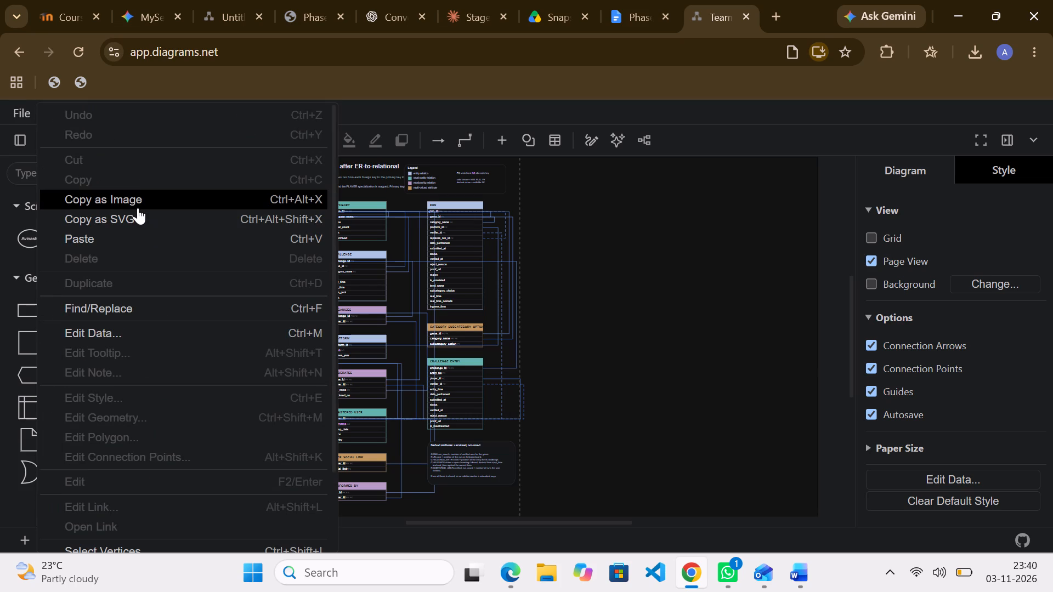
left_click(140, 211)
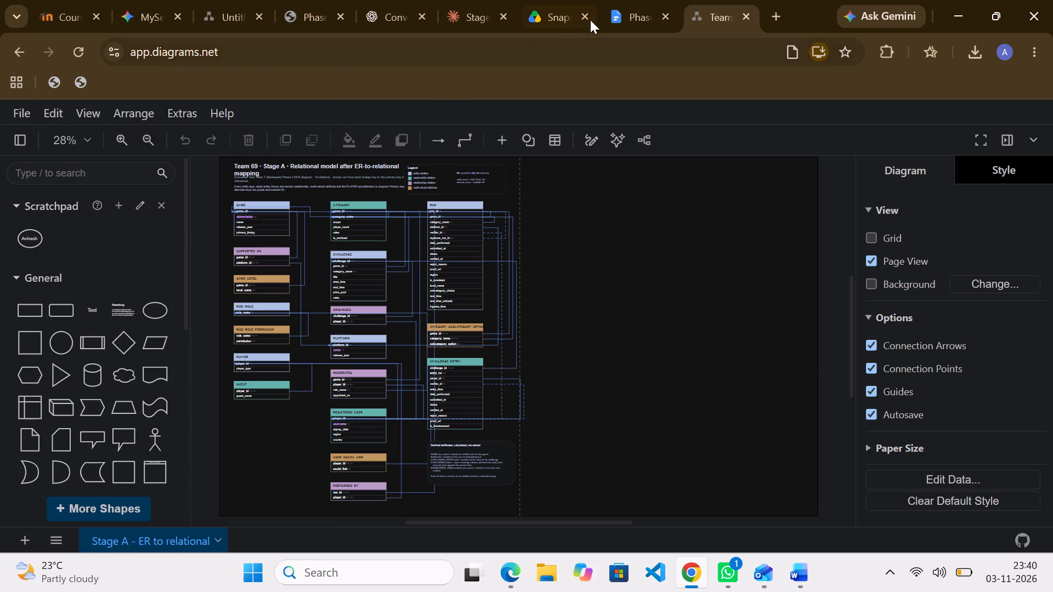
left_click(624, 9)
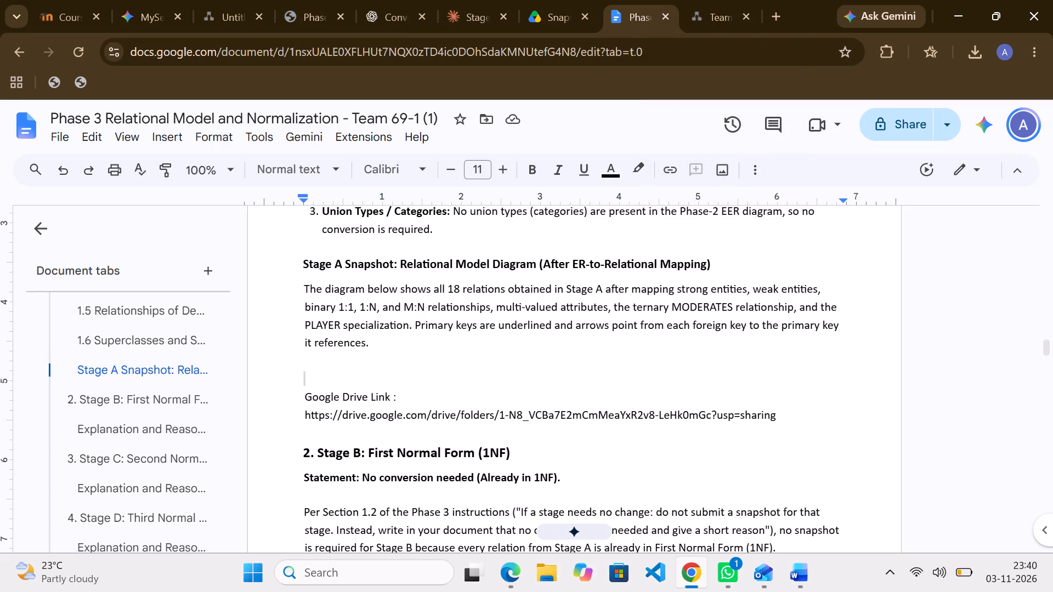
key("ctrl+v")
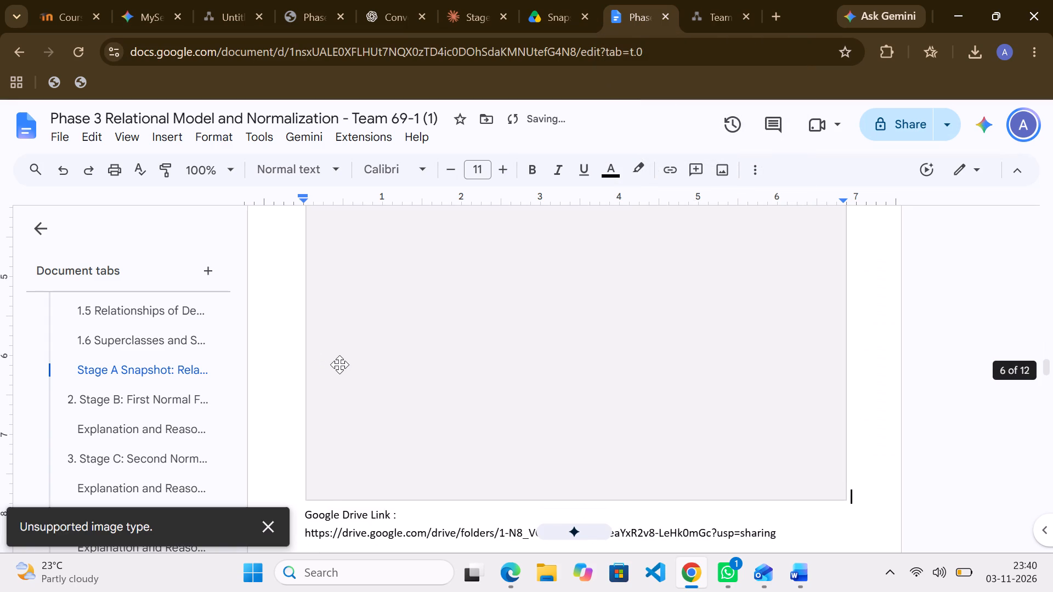
Inspect the pasted diagram image and the layout of the report text following it, down to Stage C.
scroll(339, 365, "up", 4)
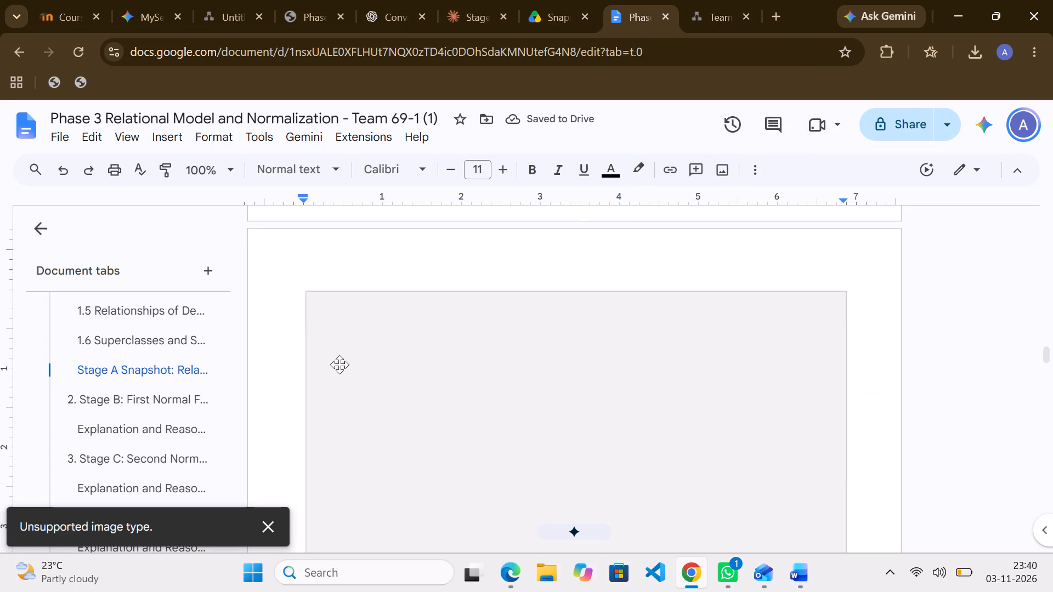
scroll(339, 365, "up", 3)
scroll(339, 365, "down", 3)
scroll(343, 434, "down", 5)
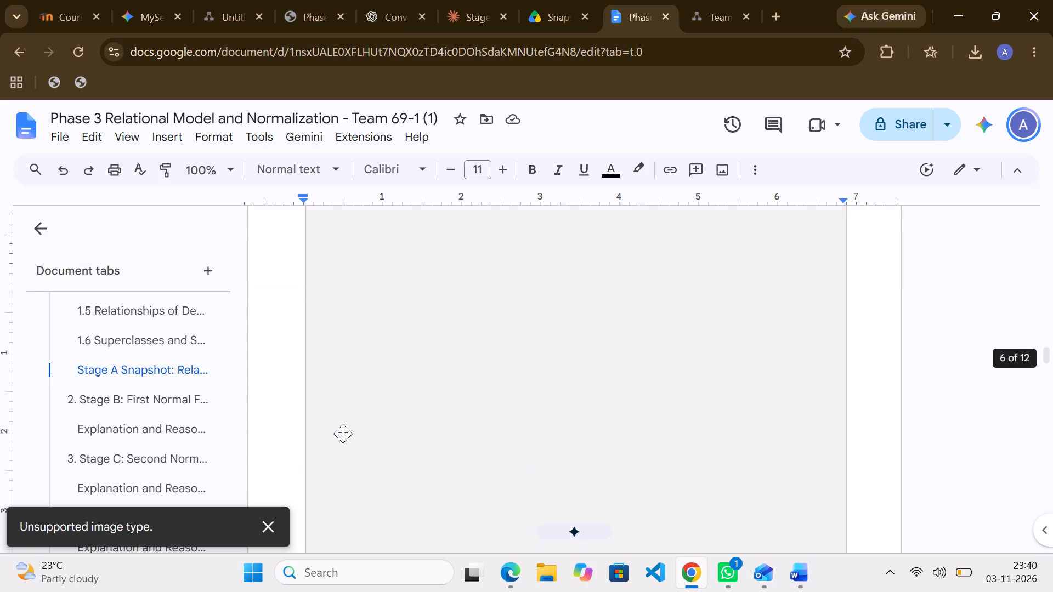
scroll(343, 434, "down", 3)
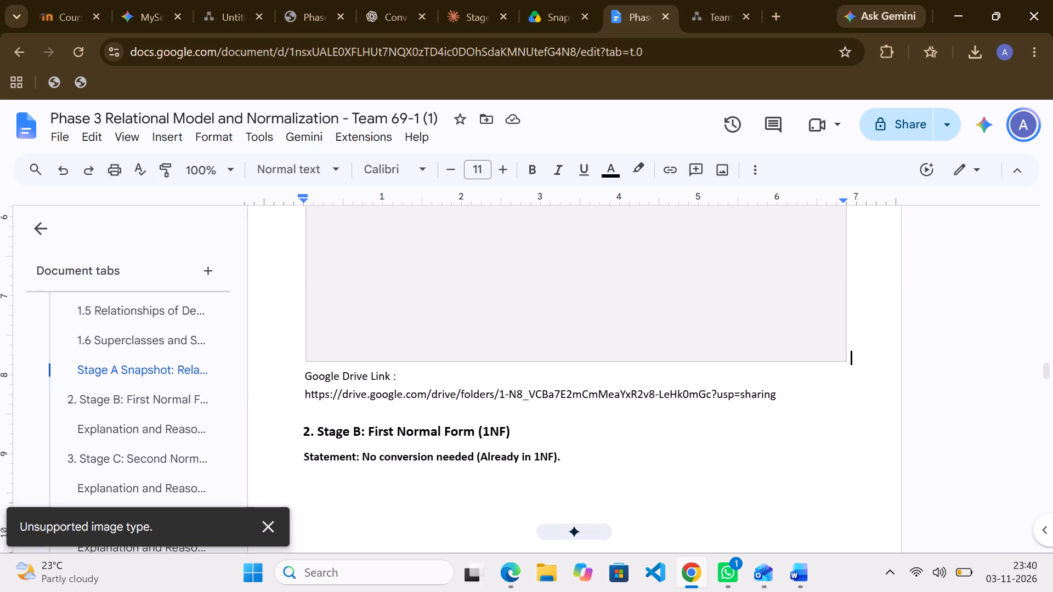
scroll(655, 393, "down", 2)
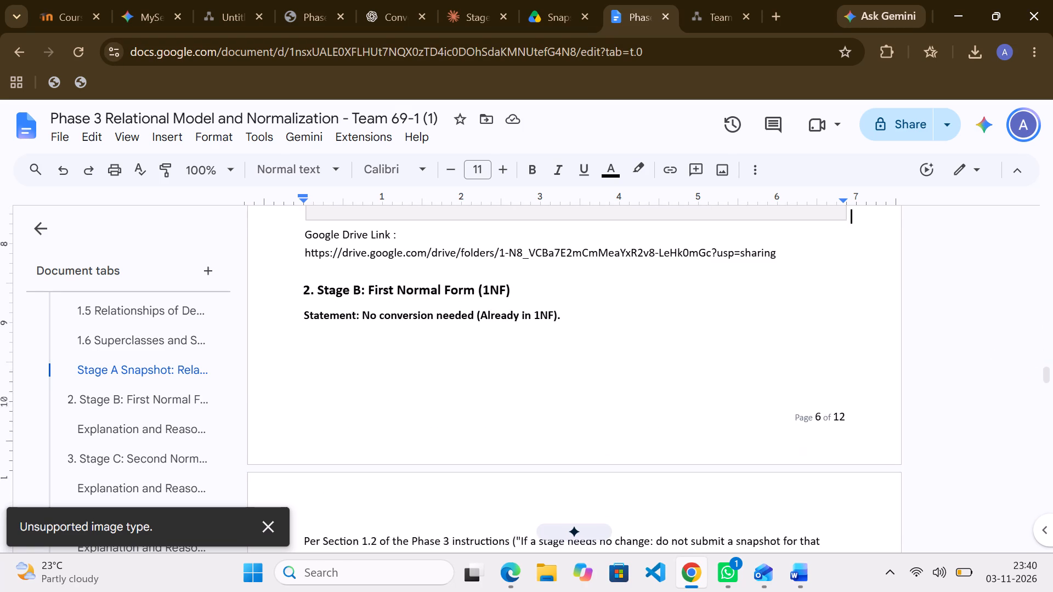
scroll(655, 393, "down", 4)
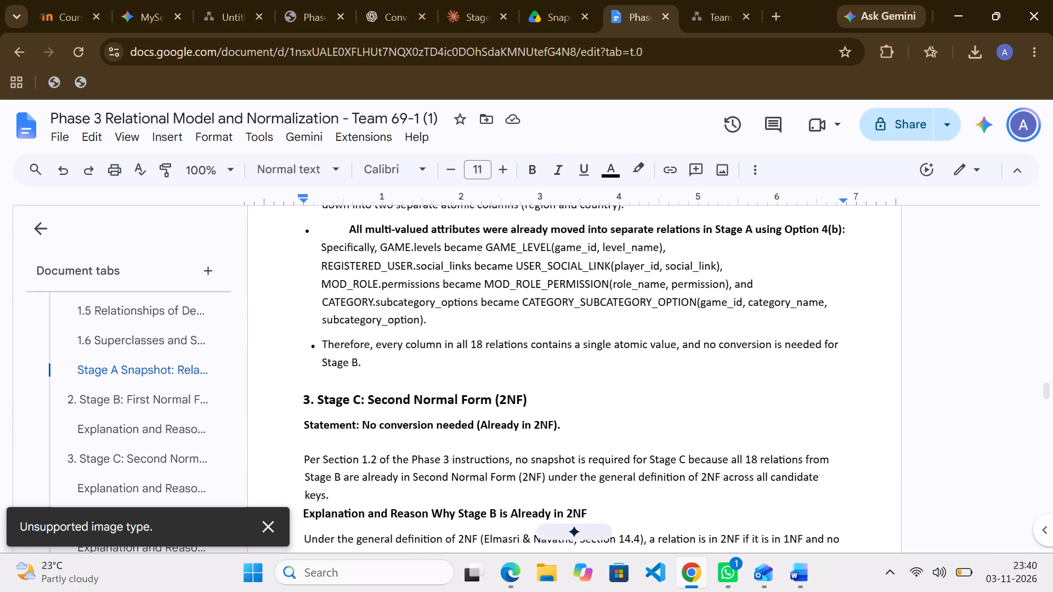
scroll(655, 393, "down", 1)
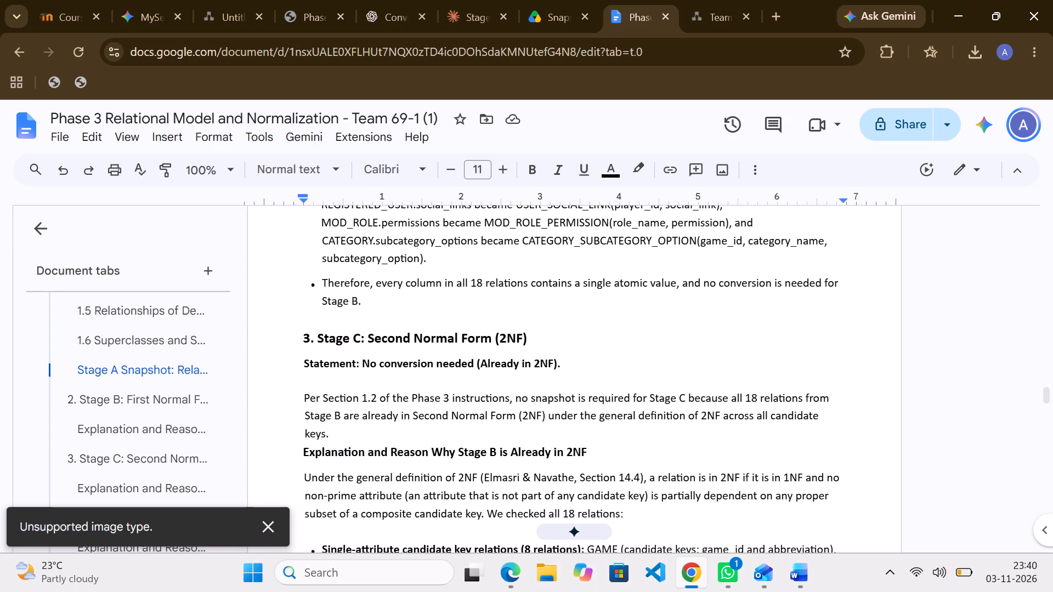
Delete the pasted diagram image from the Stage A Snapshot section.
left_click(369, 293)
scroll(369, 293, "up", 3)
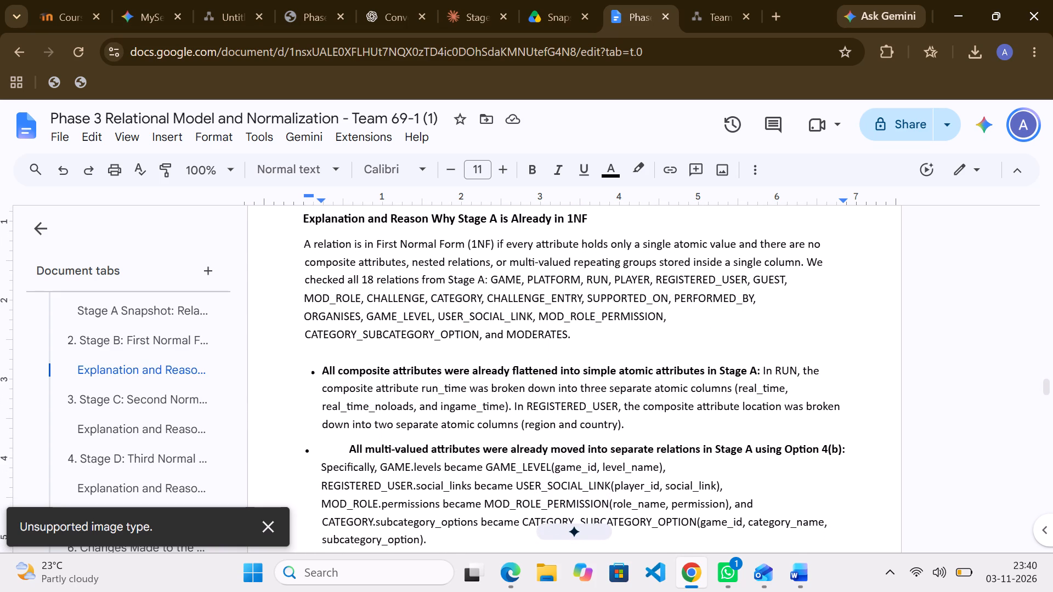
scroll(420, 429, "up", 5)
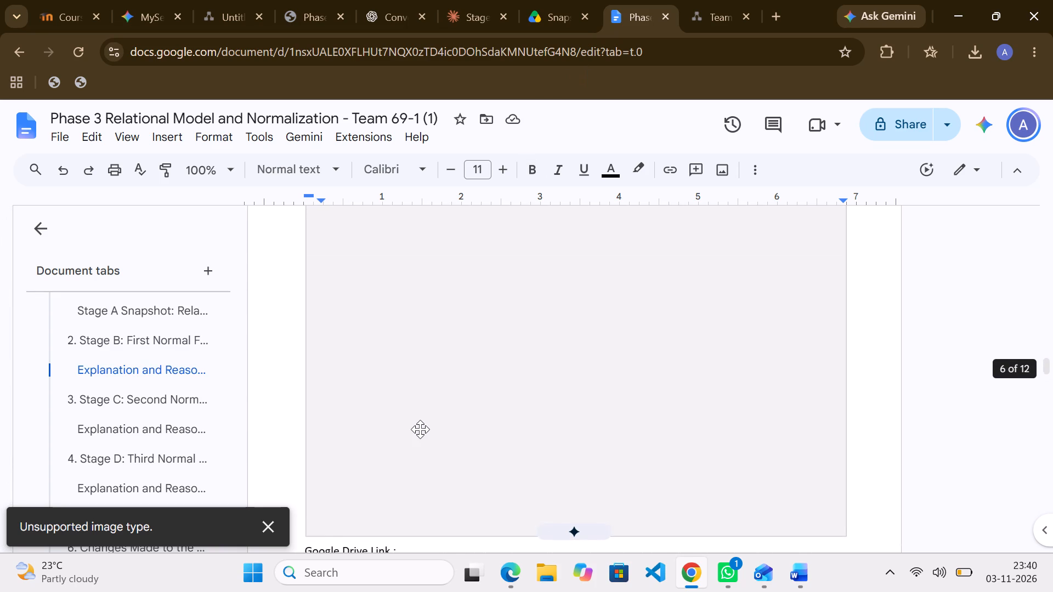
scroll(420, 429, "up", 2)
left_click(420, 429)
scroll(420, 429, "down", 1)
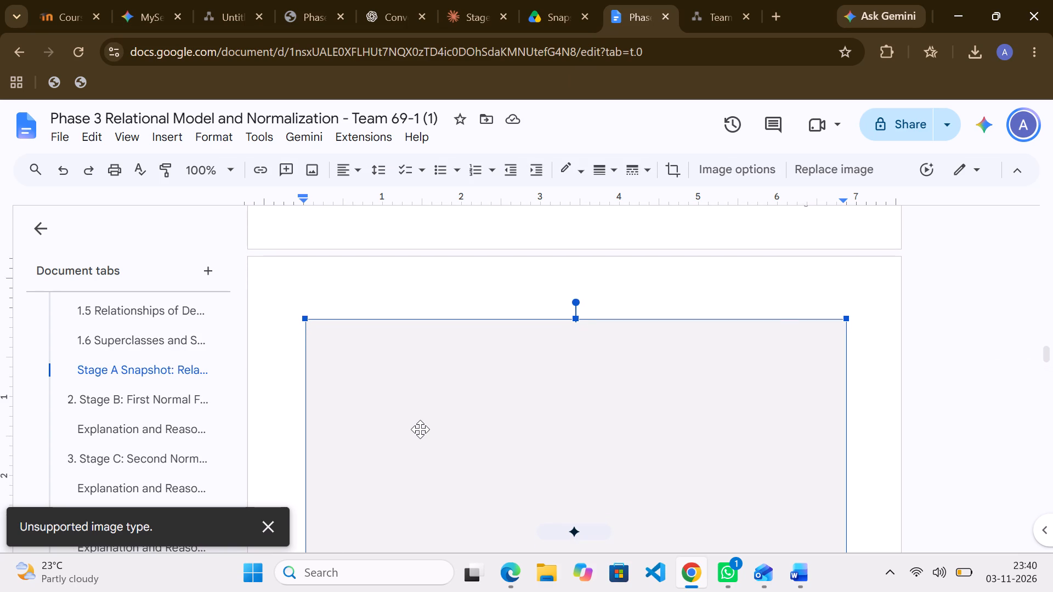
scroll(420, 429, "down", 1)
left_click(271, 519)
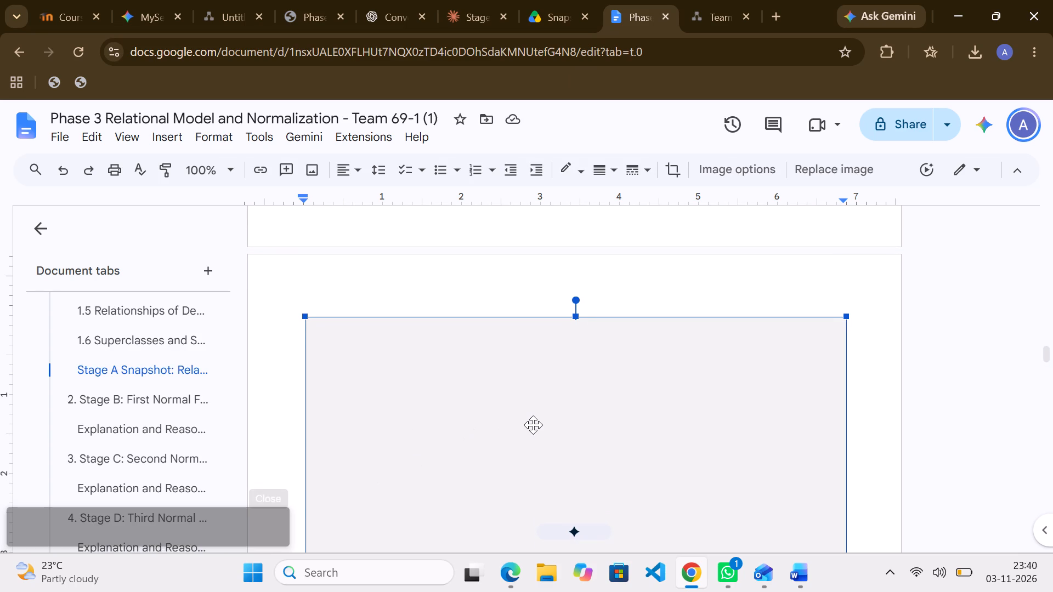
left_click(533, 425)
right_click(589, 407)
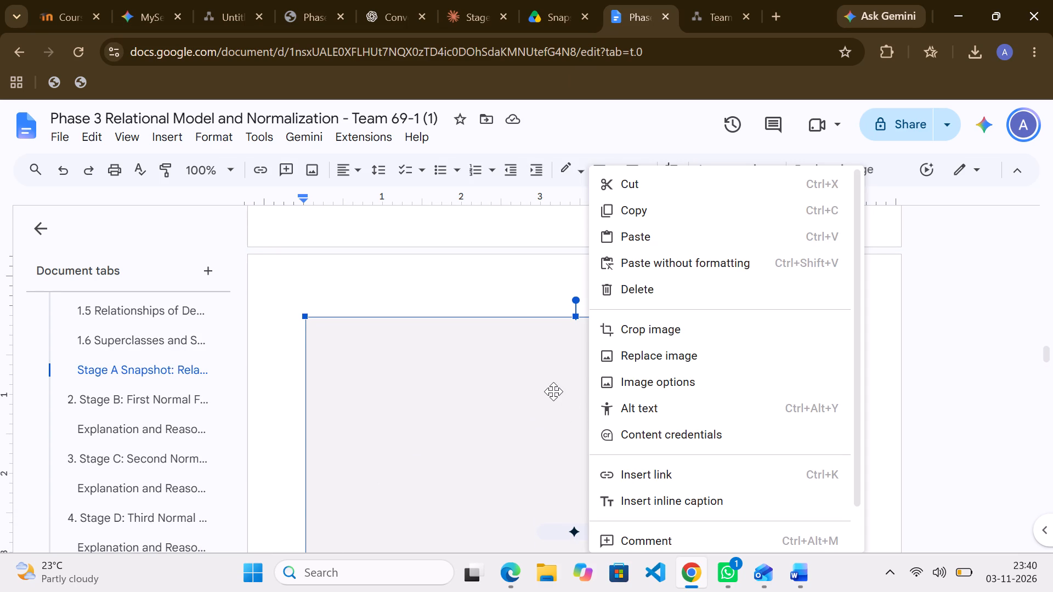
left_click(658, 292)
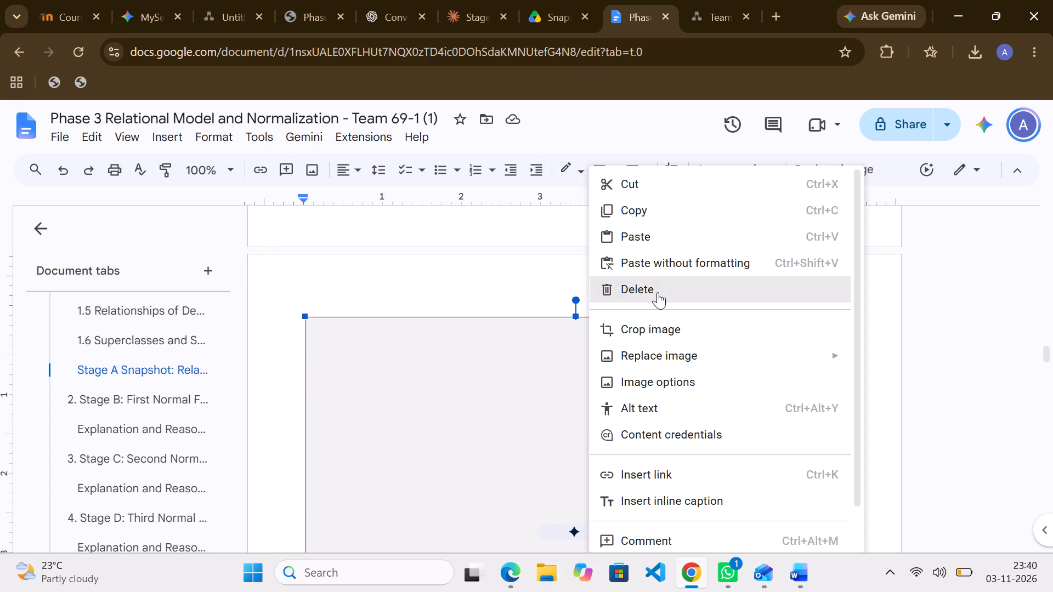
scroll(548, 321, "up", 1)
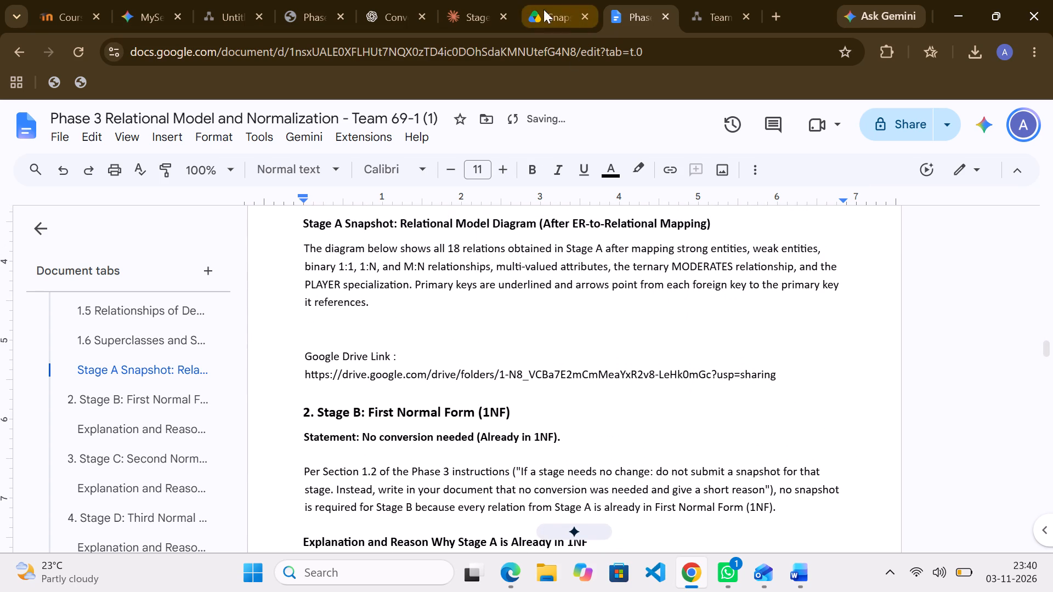
Switch back to the Stage A diagram in draw.io.
left_click(694, 2)
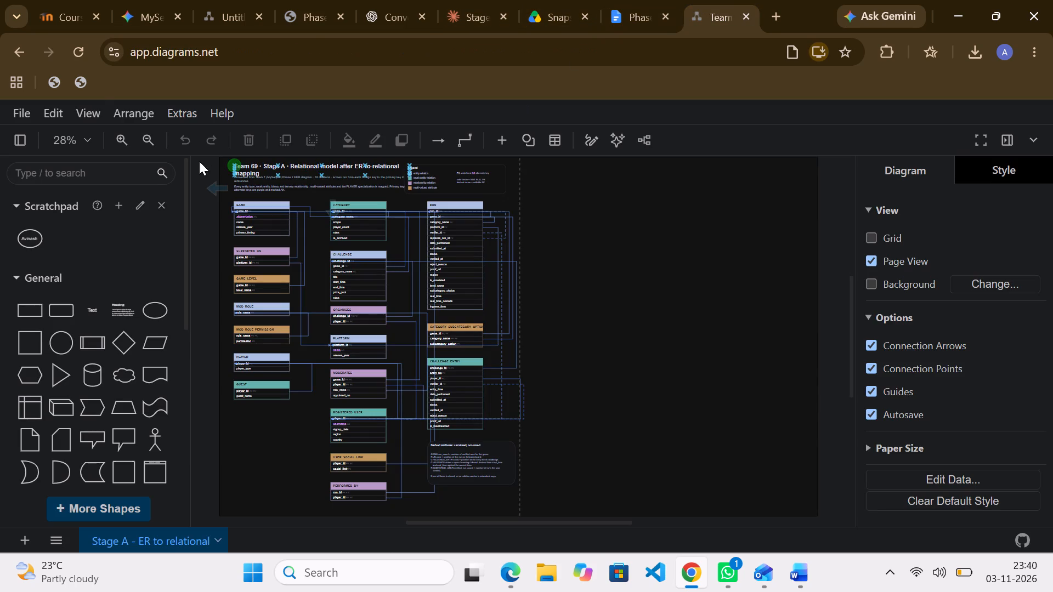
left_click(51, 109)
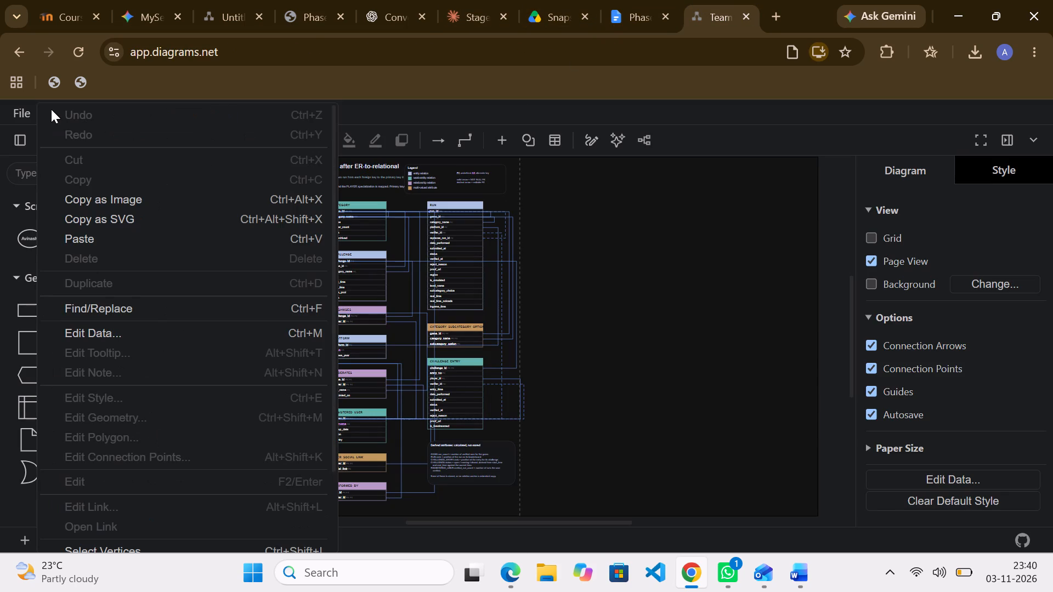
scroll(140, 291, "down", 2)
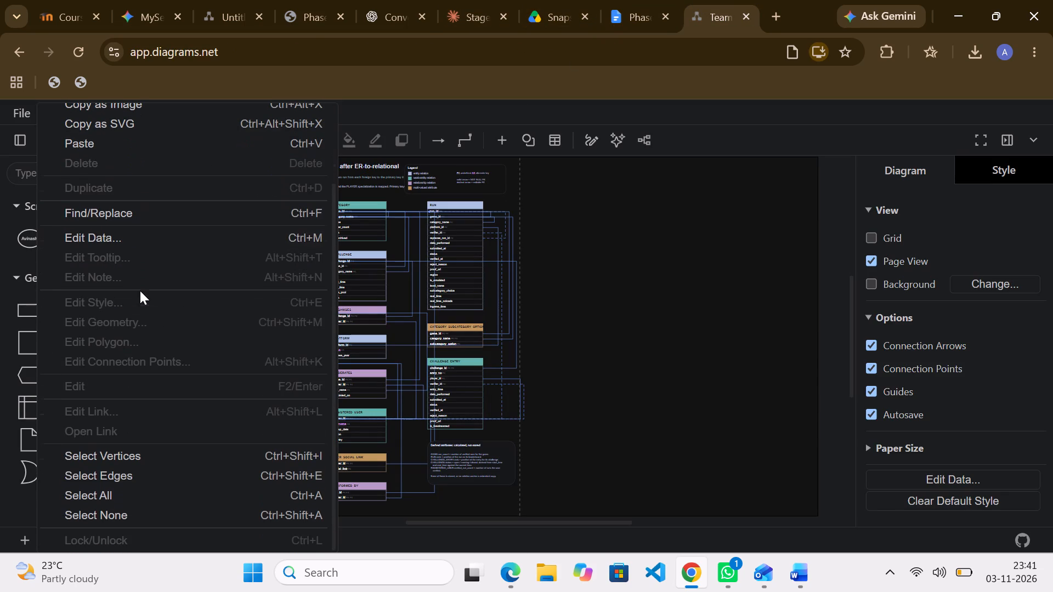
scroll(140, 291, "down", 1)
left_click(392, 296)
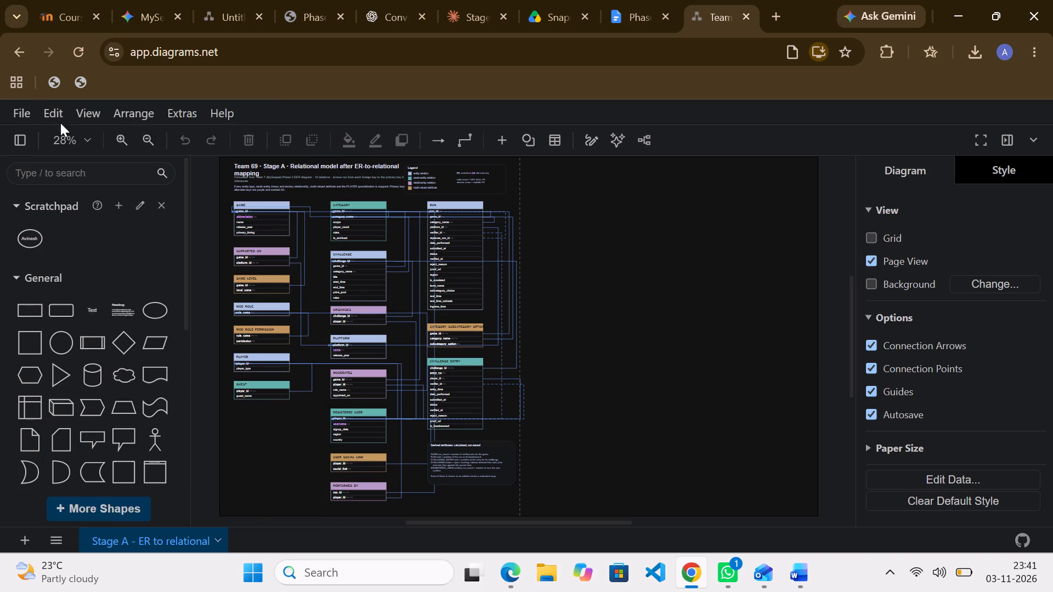
Set up an SVG export of the Stage A diagram with the file name StageA_Relational_Model.drawio.svg.
left_click(24, 110)
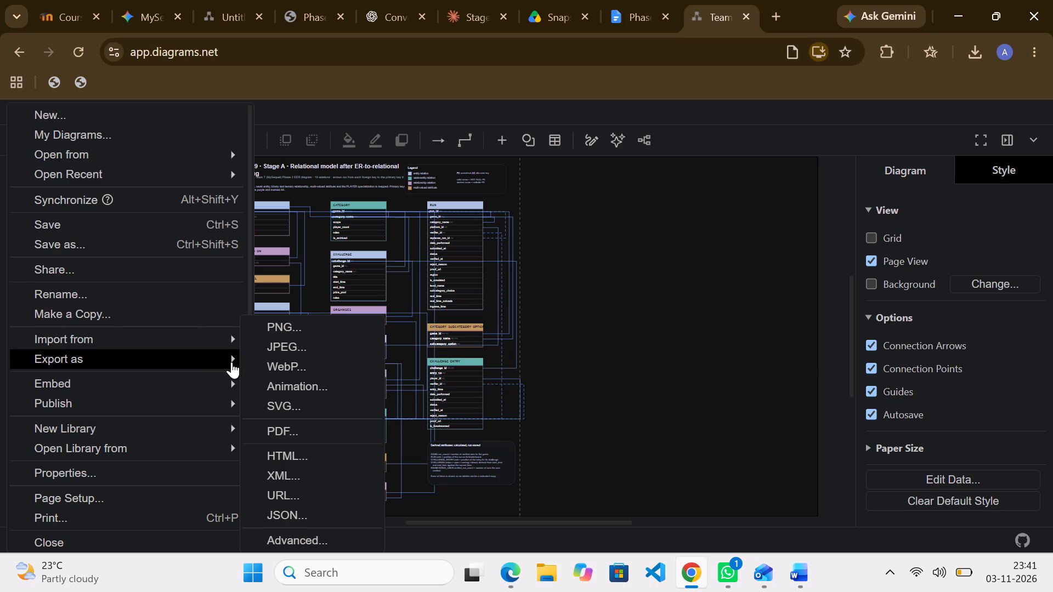
left_click(279, 401)
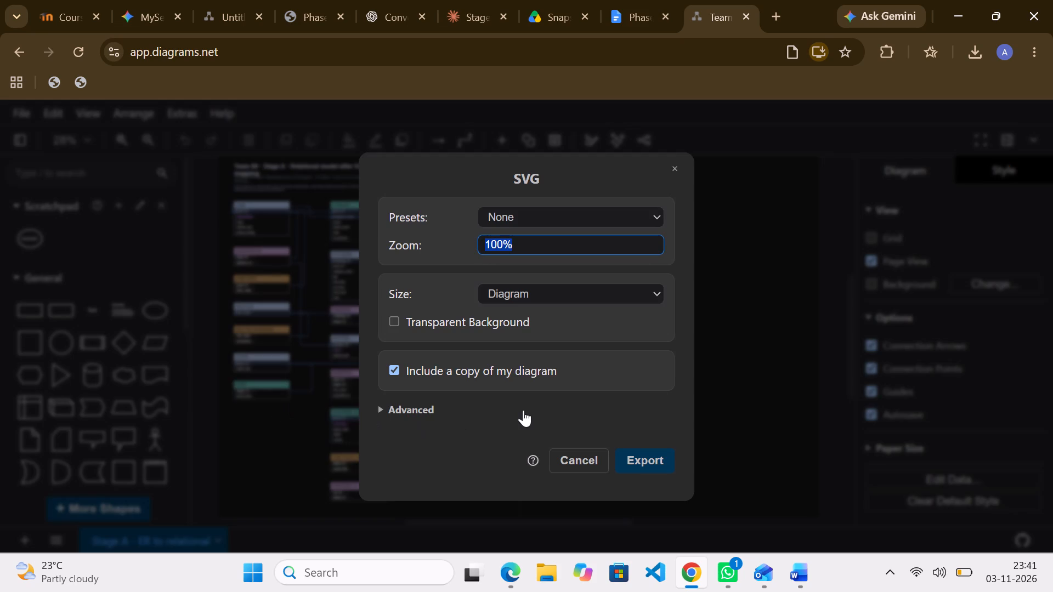
left_click(638, 458)
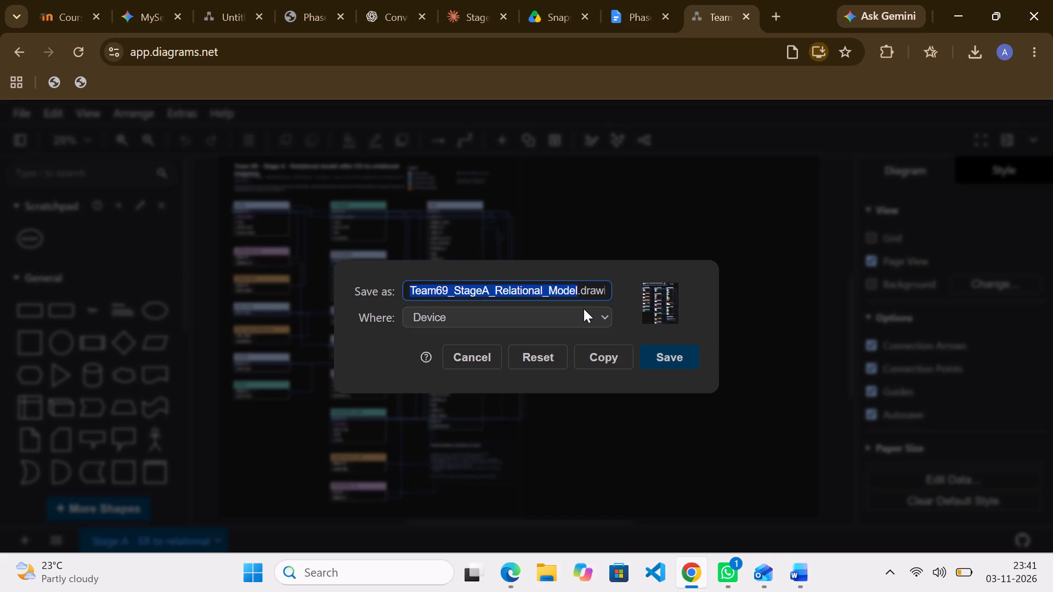
key("Left")
key("Right")
key("Right")
key("Right")
key("Right")
key("Right")
key("Right")
key("Right")
key("Right")
key("Right")
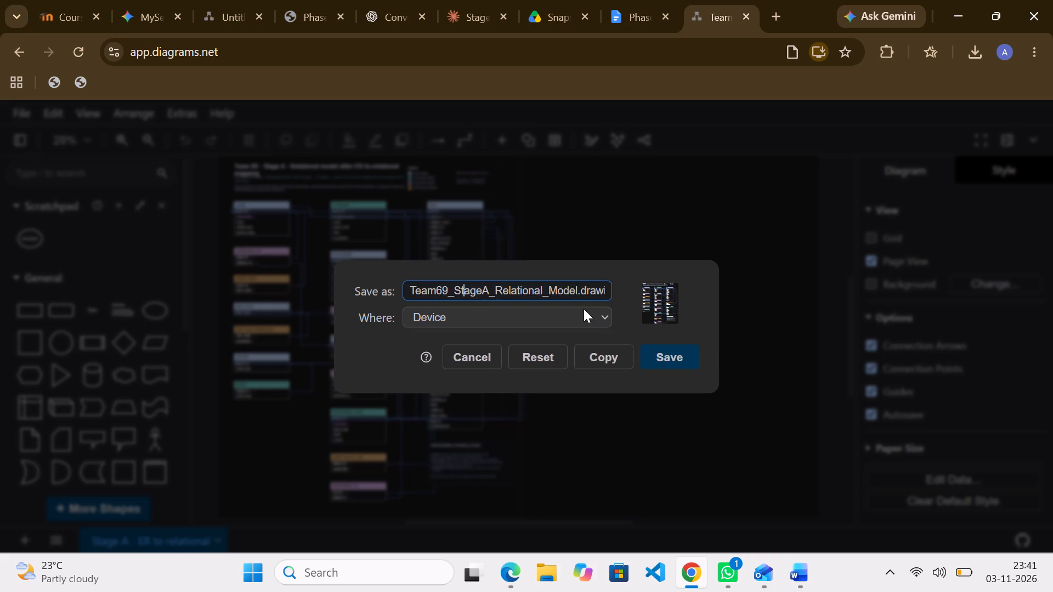
key("Left")
key("Left")
key("BackSpace")
key("BackSpace")
key("BackSpace")
key("BackSpace")
key("BackSpace")
key("BackSpace")
key("BackSpace")
key("BackSpace")
key("BackSpace")
key("BackSpace")
key("BackSpace")
key("BackSpace")
key("BackSpace")
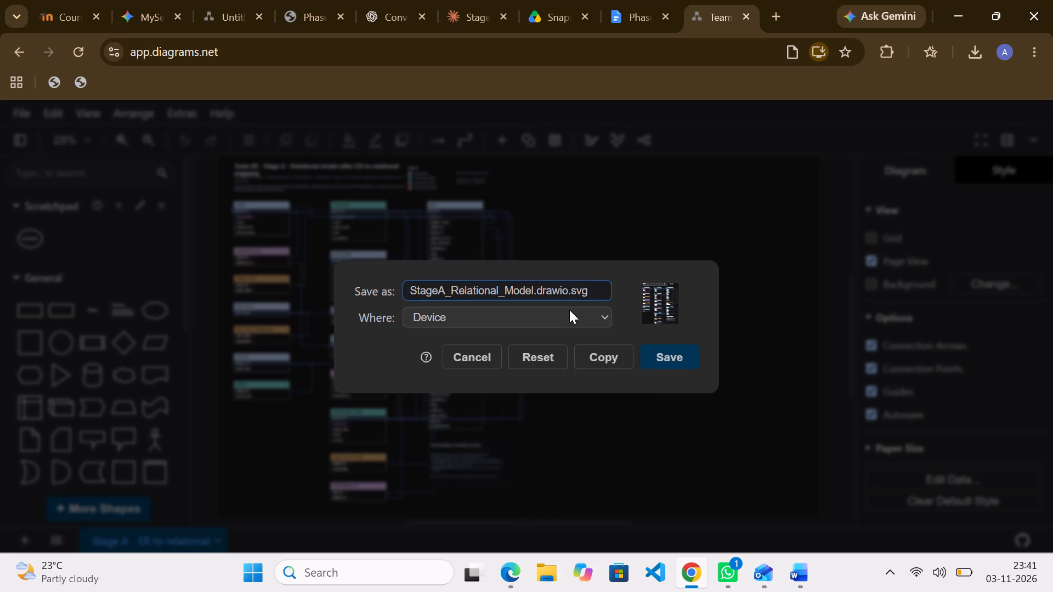
Set the SVG export's destination to Download and save the file.
left_click(570, 310)
left_click(570, 310)
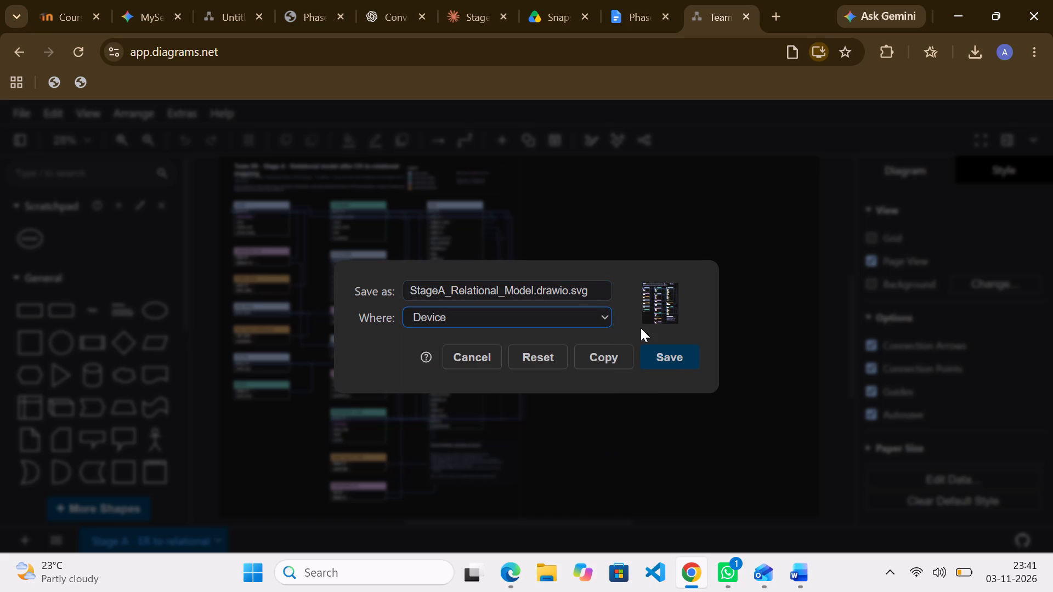
left_click(568, 308)
left_click(480, 475)
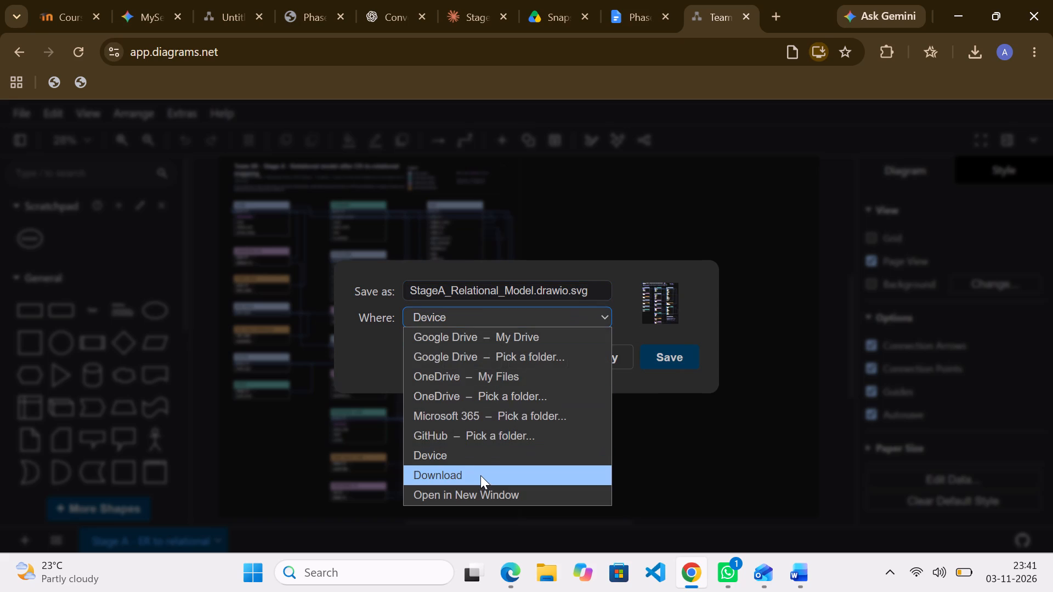
left_click(666, 353)
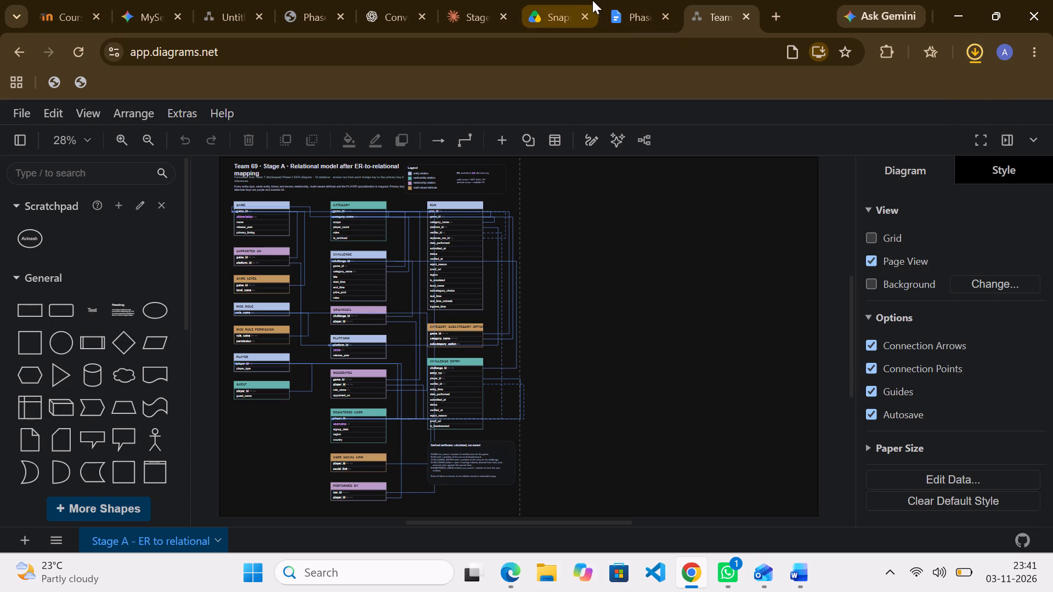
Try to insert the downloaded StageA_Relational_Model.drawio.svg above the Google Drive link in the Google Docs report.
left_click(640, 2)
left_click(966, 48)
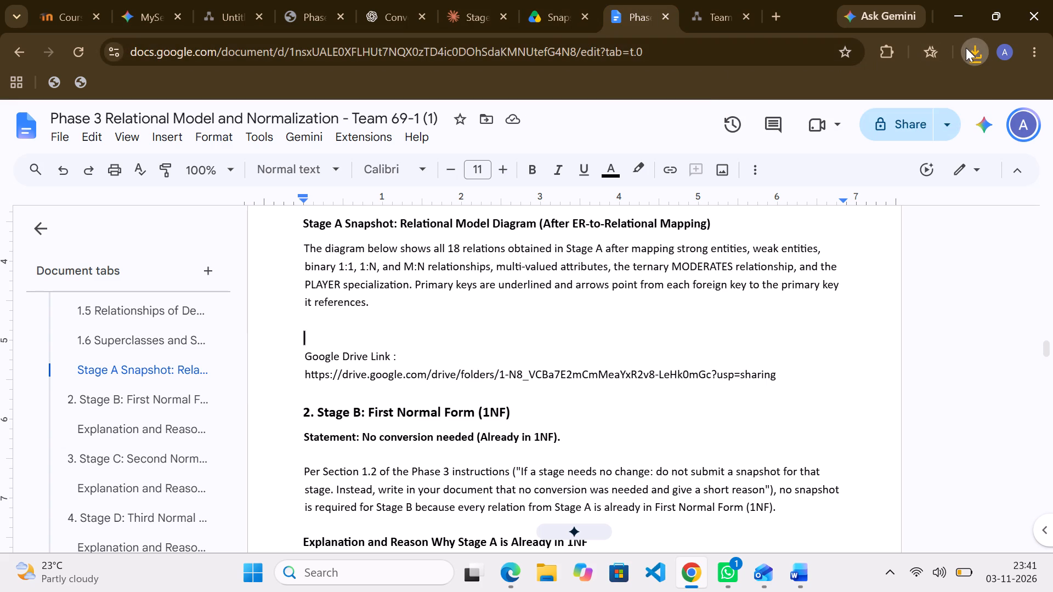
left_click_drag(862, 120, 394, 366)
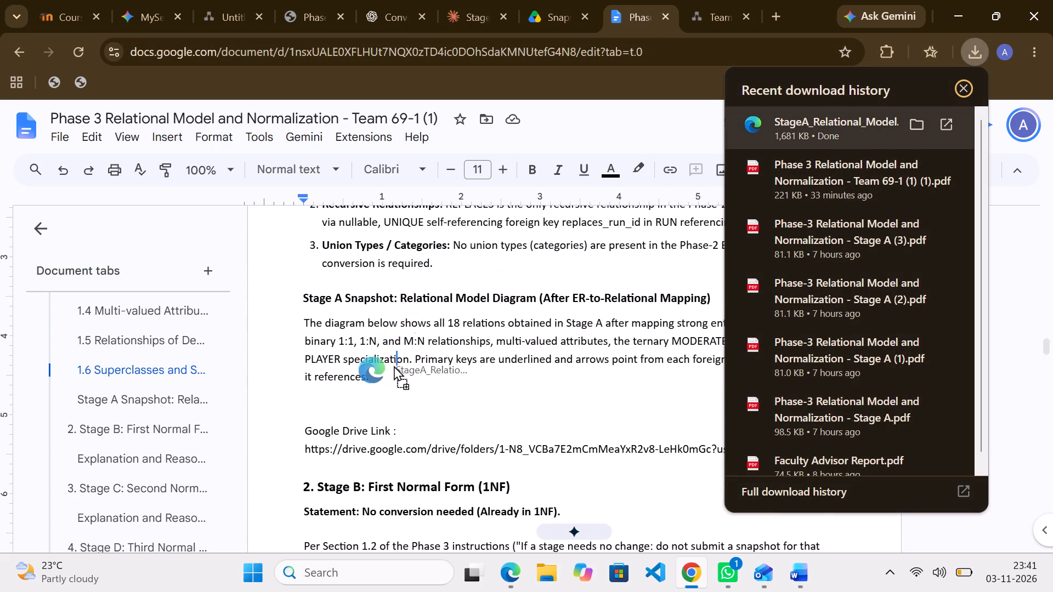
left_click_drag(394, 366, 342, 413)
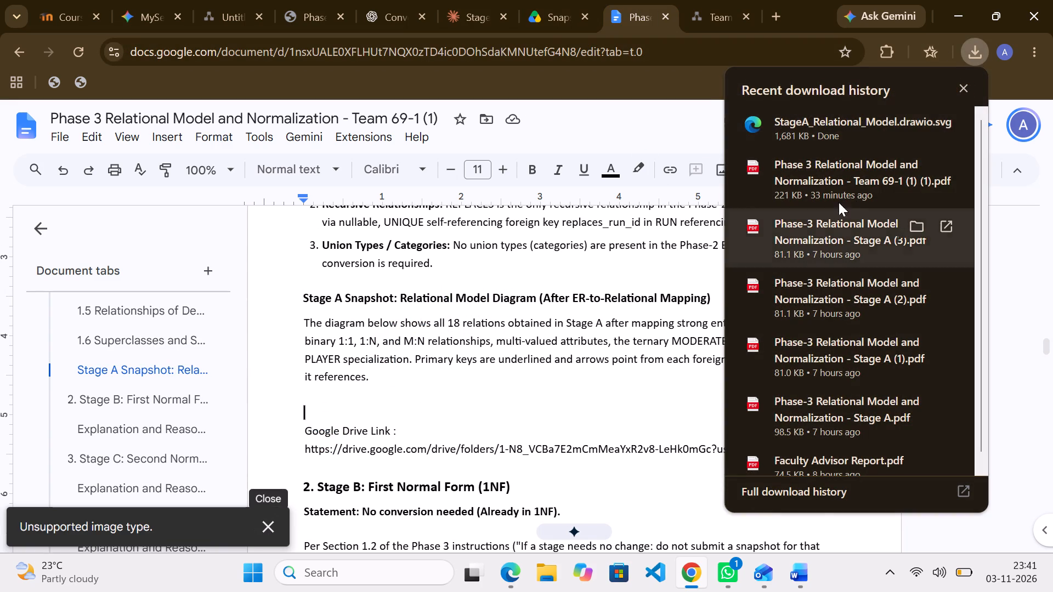
Open the downloaded Stage A SVG in the browser, inspect the diagram from top to bottom, and return to the report.
left_click(916, 133)
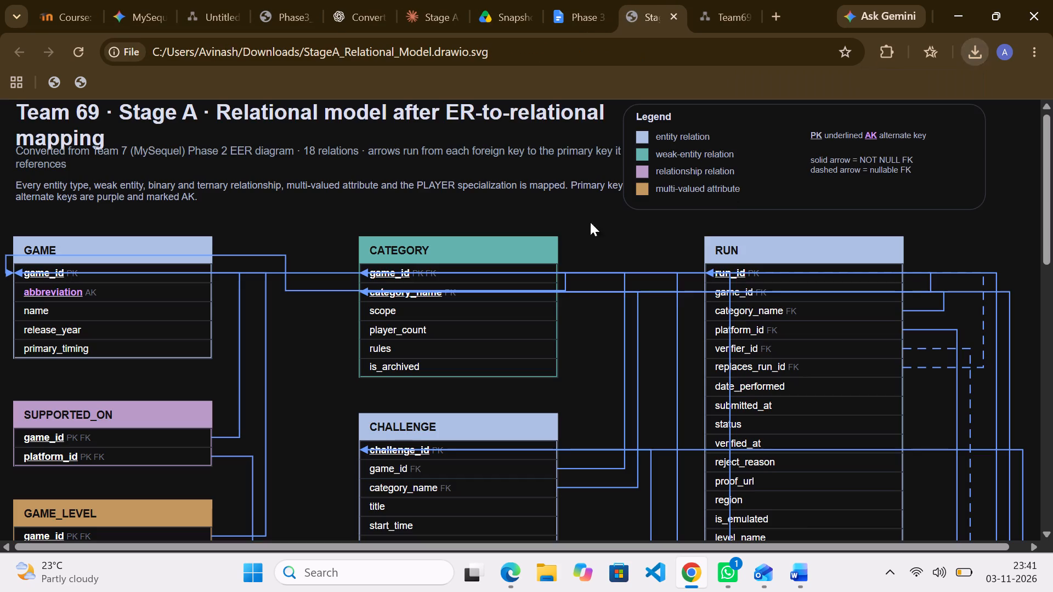
scroll(540, 242, "down", 1)
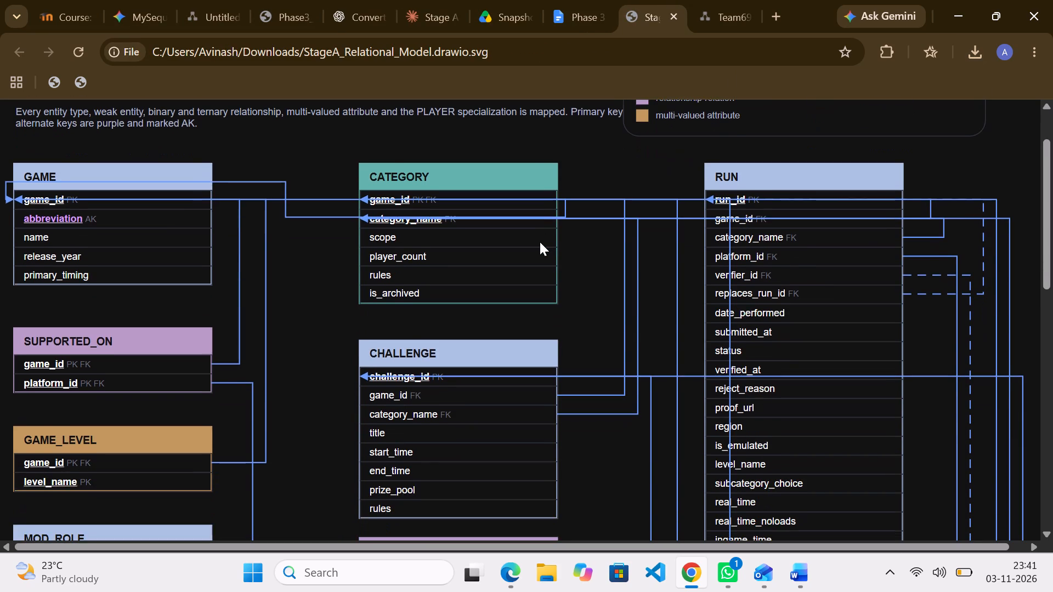
scroll(540, 242, "down", 4)
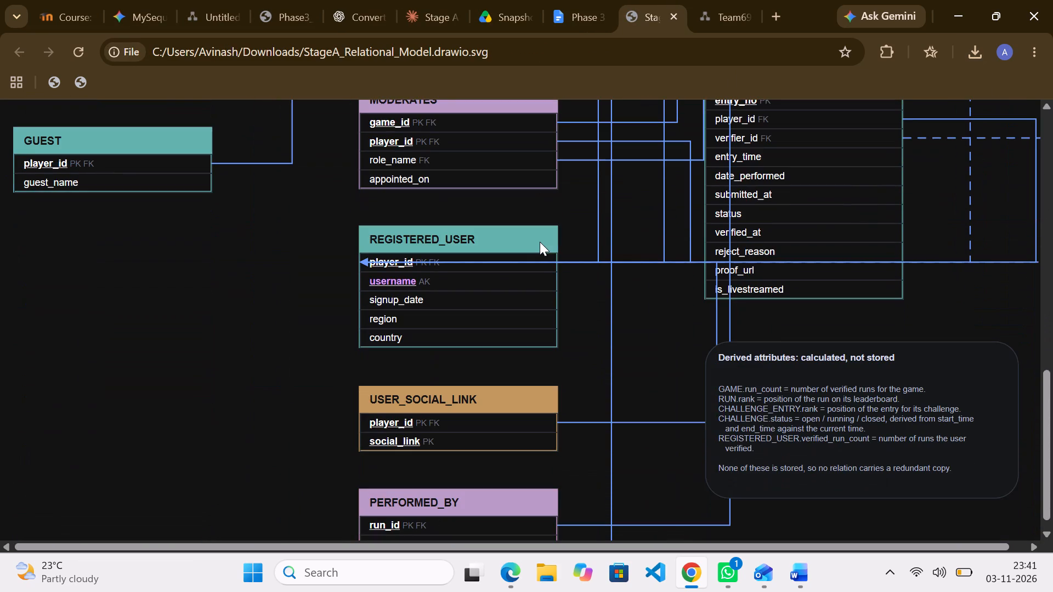
scroll(540, 242, "down", 1)
scroll(540, 242, "up", 3)
left_click(565, 2)
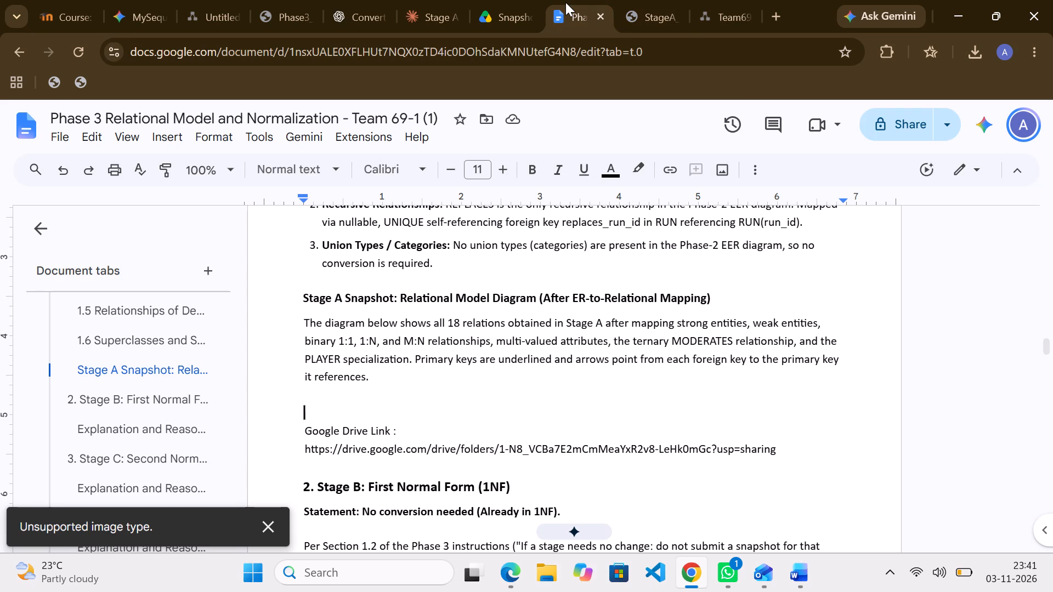
Switch to draw.io, fit the whole Stage A diagram in view at 25% zoom, and capture a rectangular screenshot of it.
left_click(725, 2)
scroll(433, 273, "up", 1)
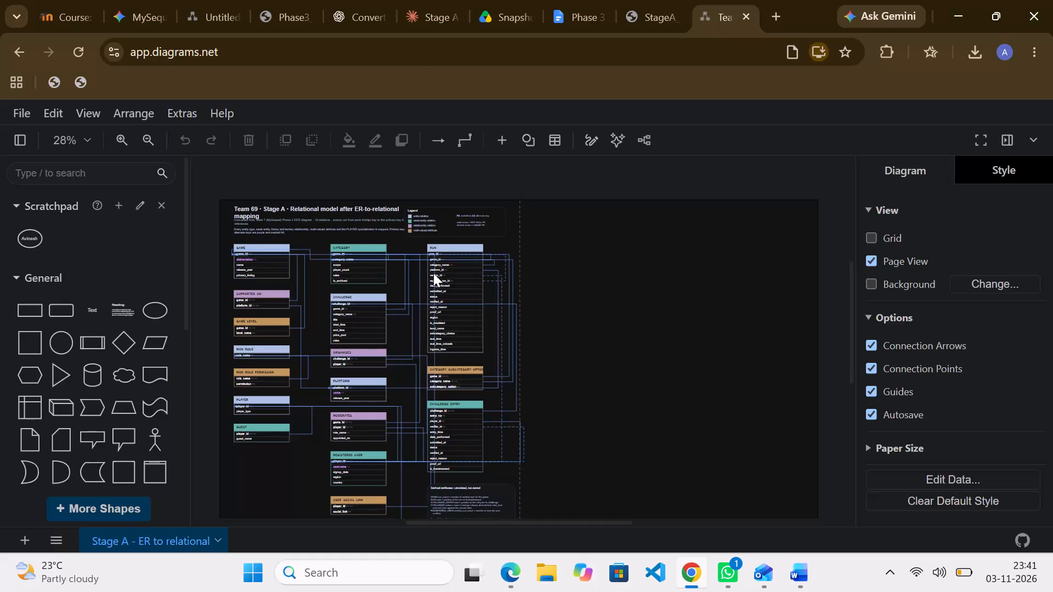
scroll(433, 273, "down", 1)
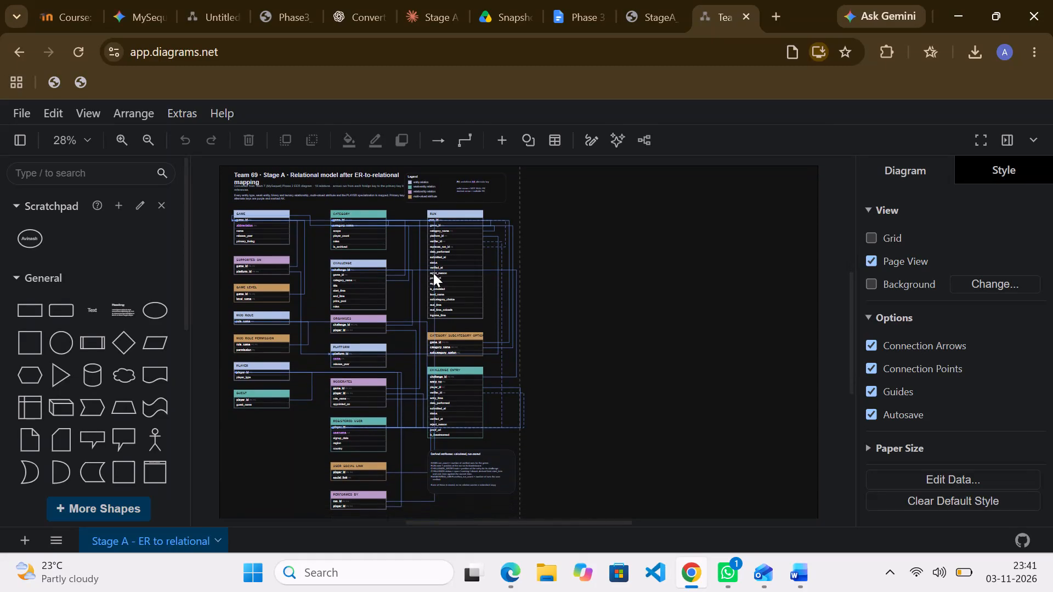
scroll(433, 273, "down", 1)
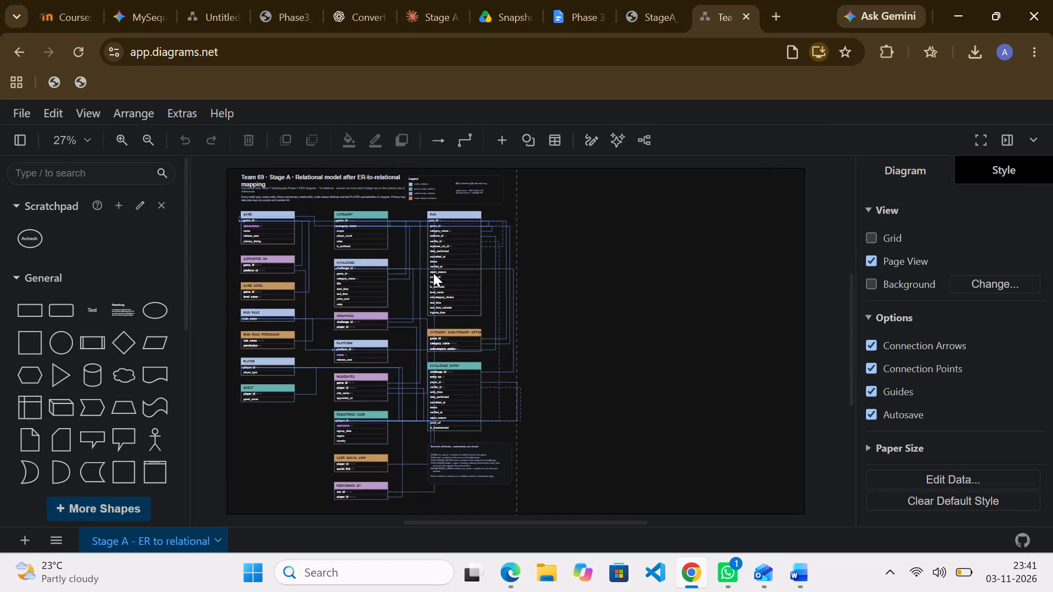
left_click(574, 263)
left_click(831, 235)
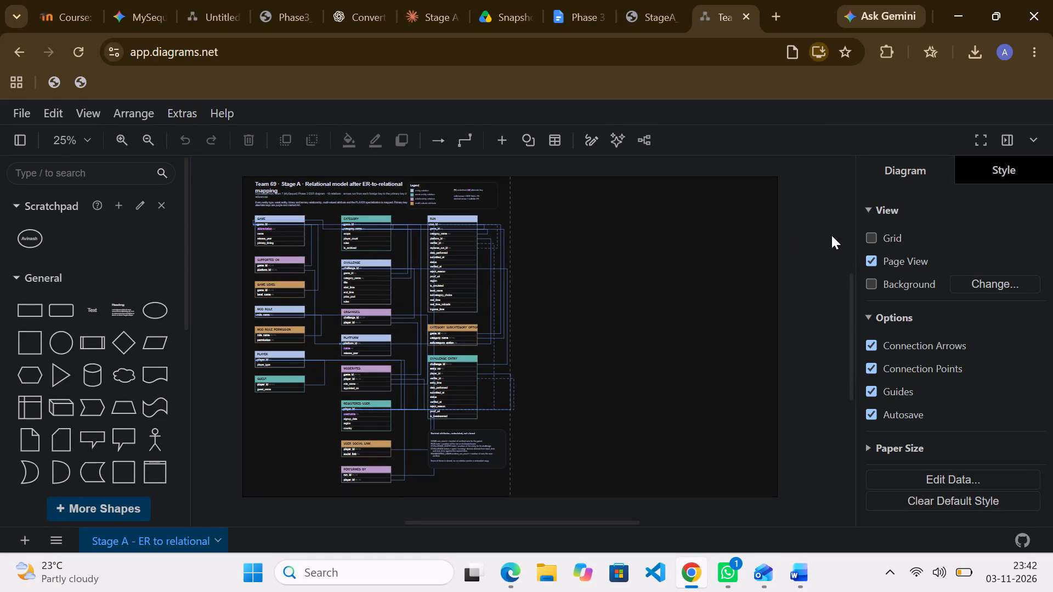
key("Print")
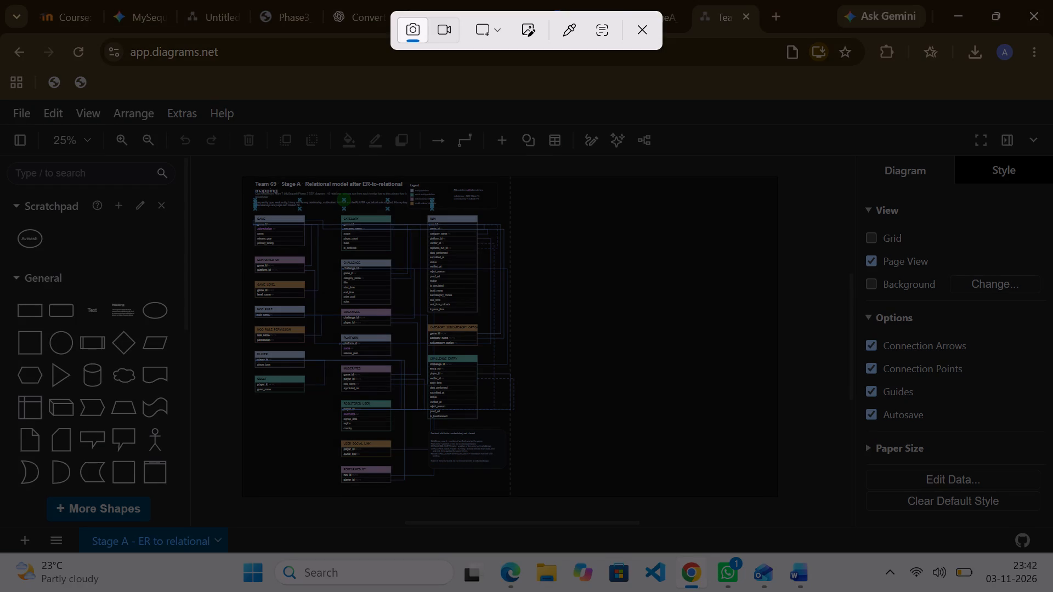
key("Escape")
left_click(224, 175)
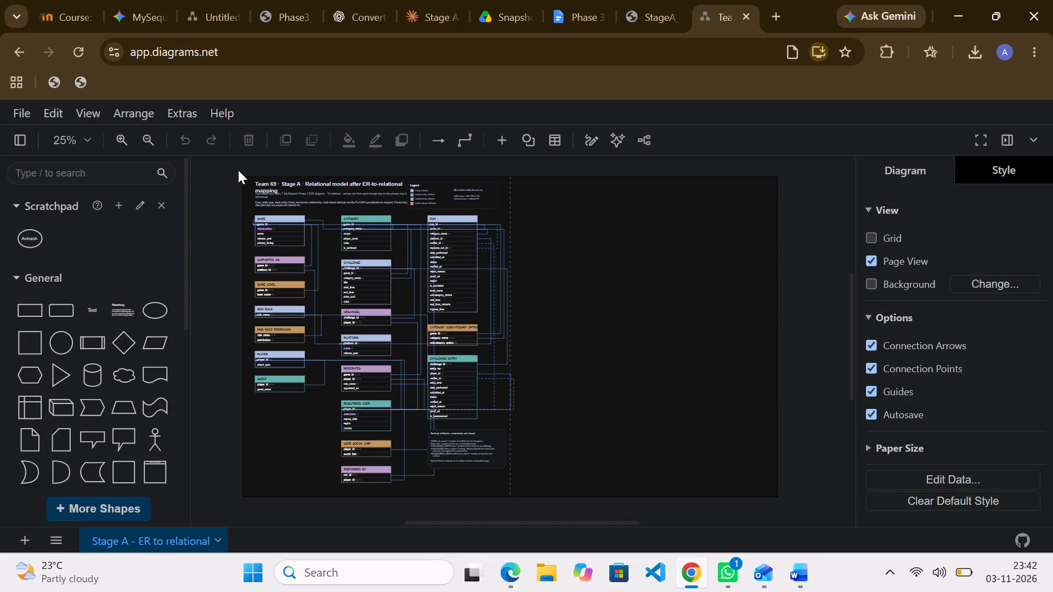
key("Print")
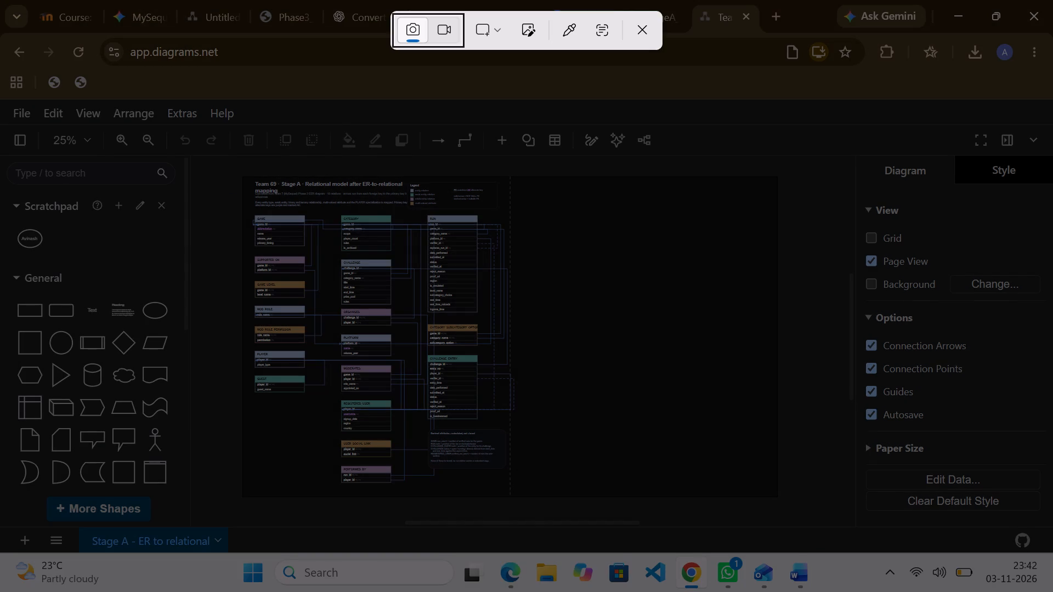
left_click_drag(252, 179, 283, 209)
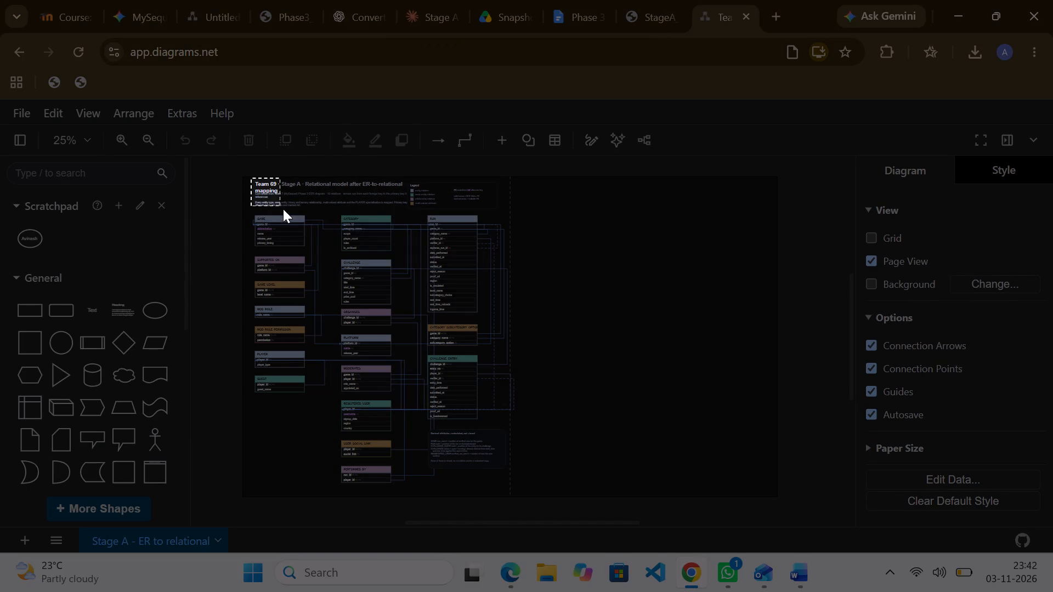
left_click_drag(283, 209, 430, 369)
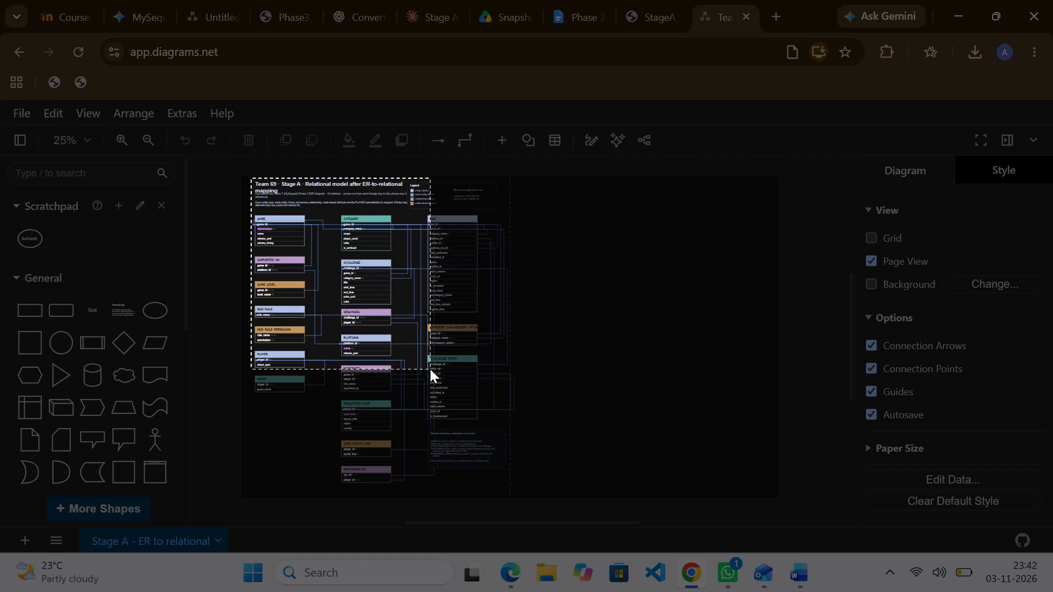
left_click_drag(430, 369, 511, 516)
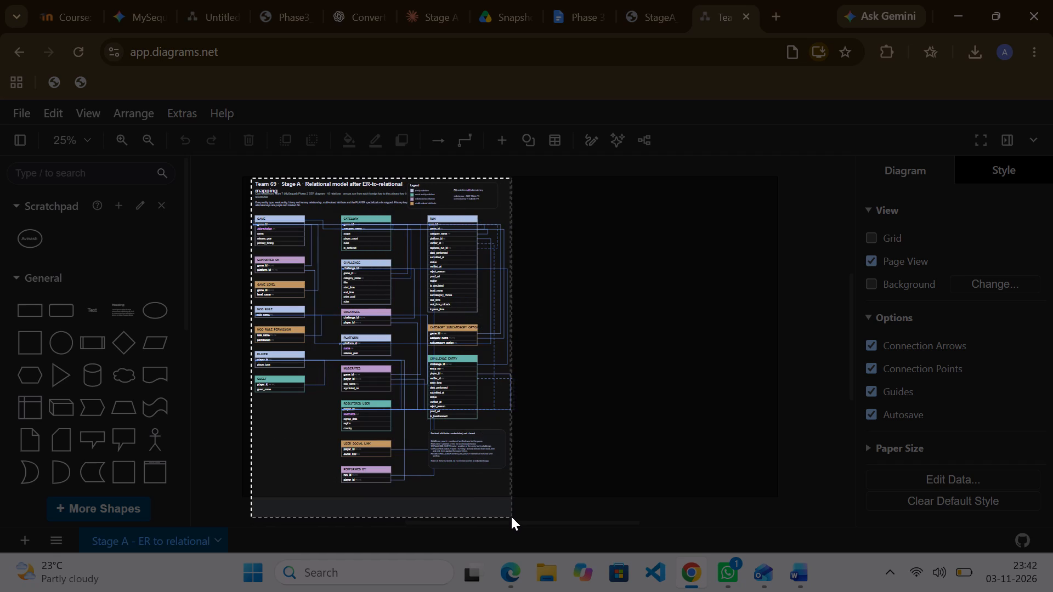
left_click_drag(511, 516, 517, 516)
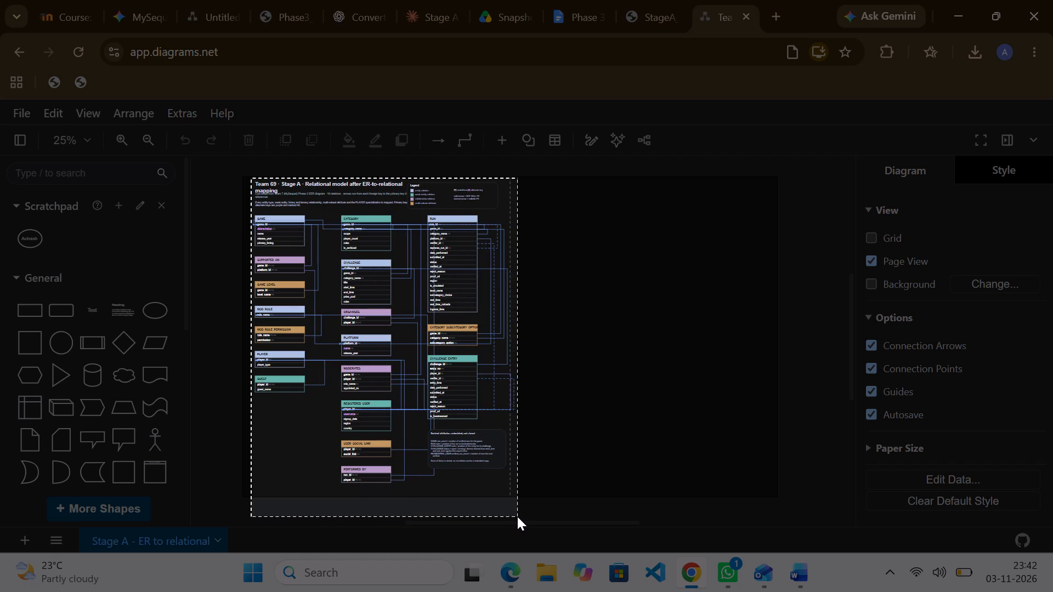
left_click_drag(517, 516, 516, 501)
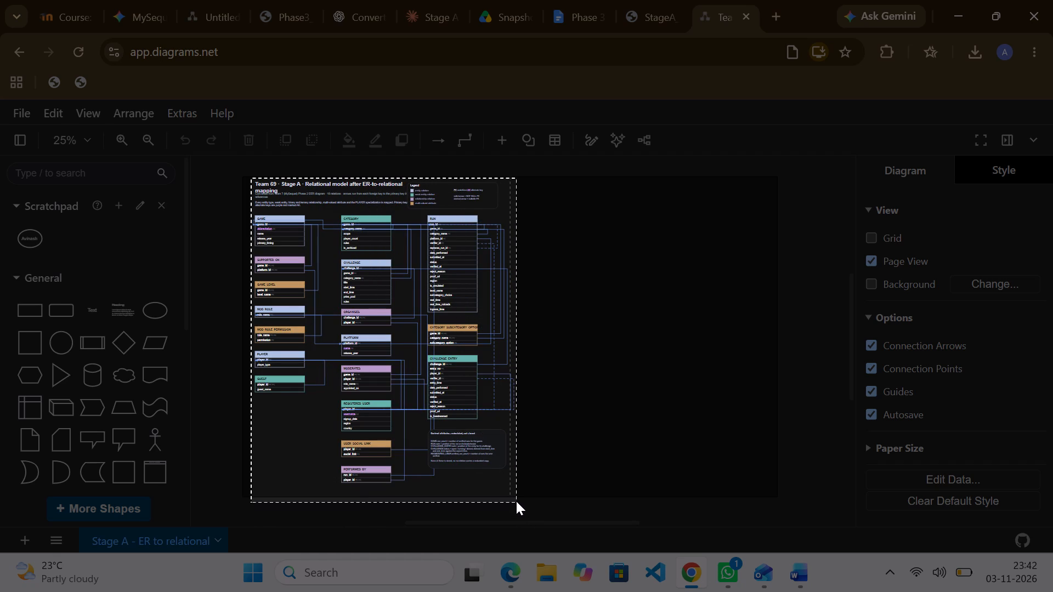
left_click_drag(516, 501, 520, 500)
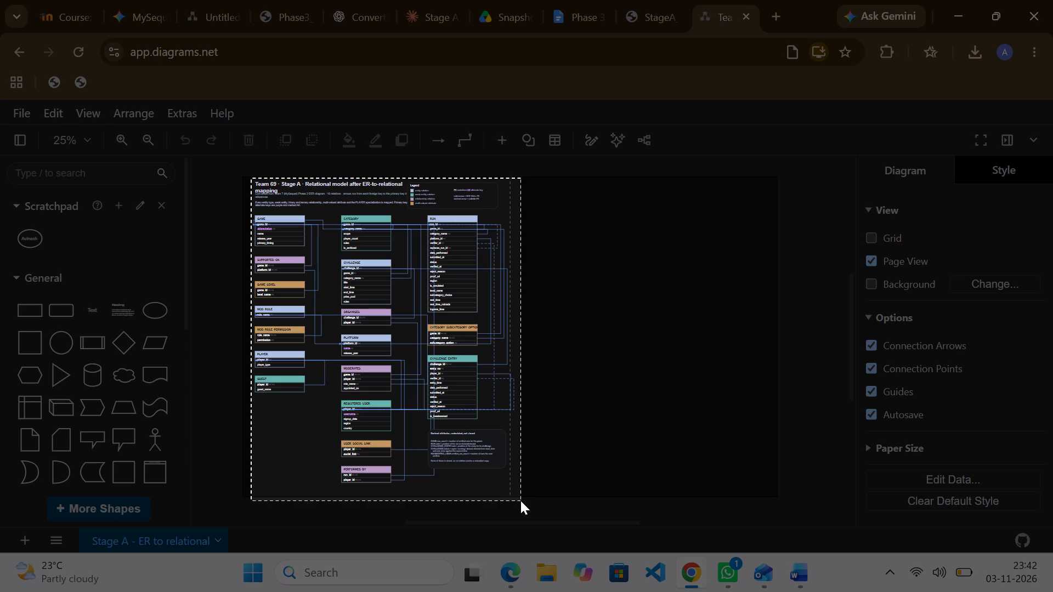
left_click_drag(520, 500, 520, 500)
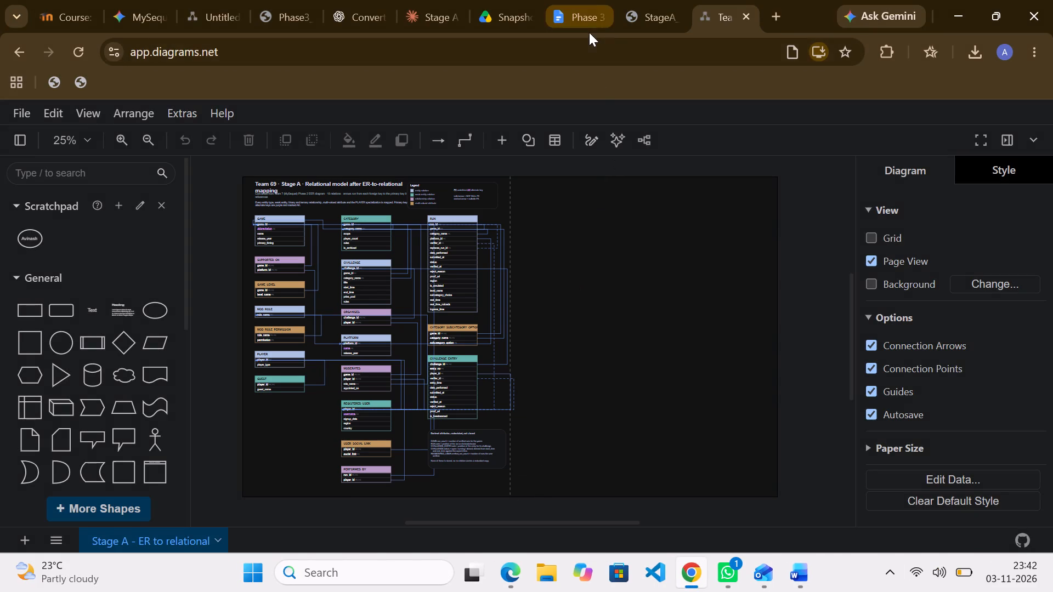
Paste the diagram screenshot above the Google Drive link in the report's Stage A Snapshot section and check its placement.
left_click(589, 32)
key("ctrl+v")
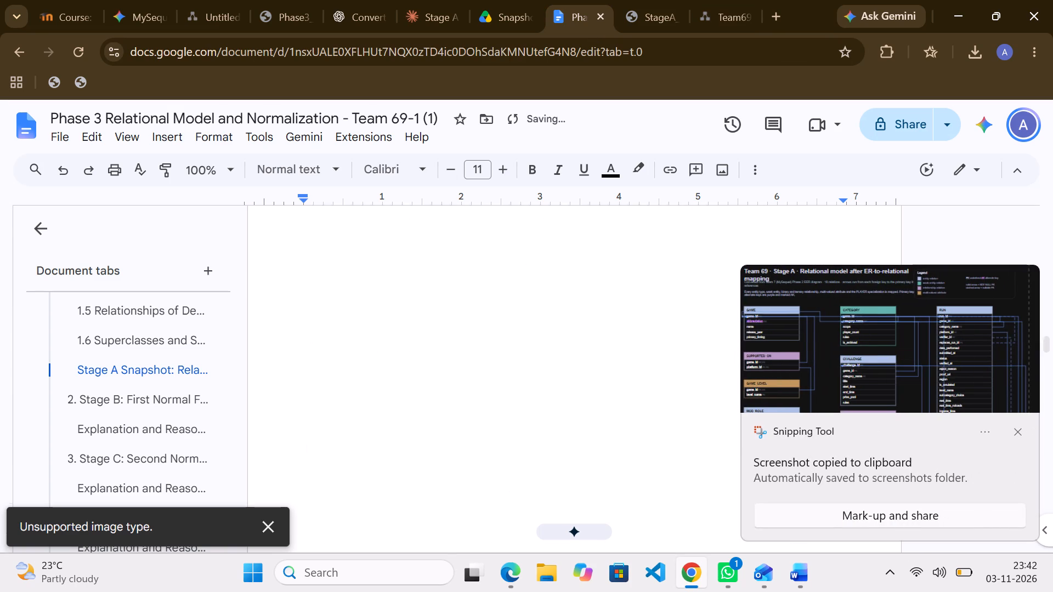
scroll(401, 403, "up", 3)
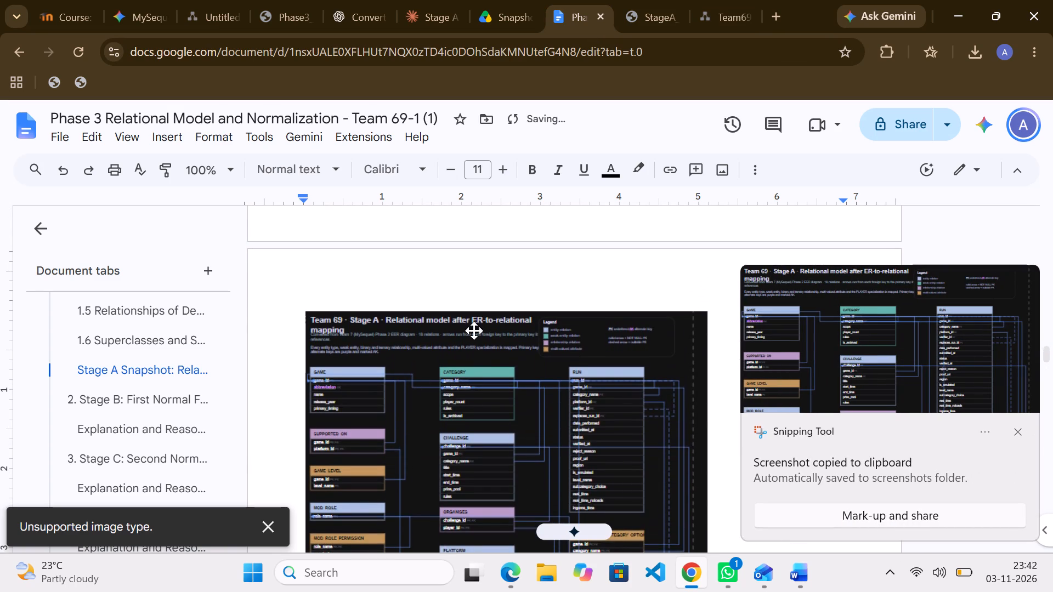
scroll(471, 316, "up", 5)
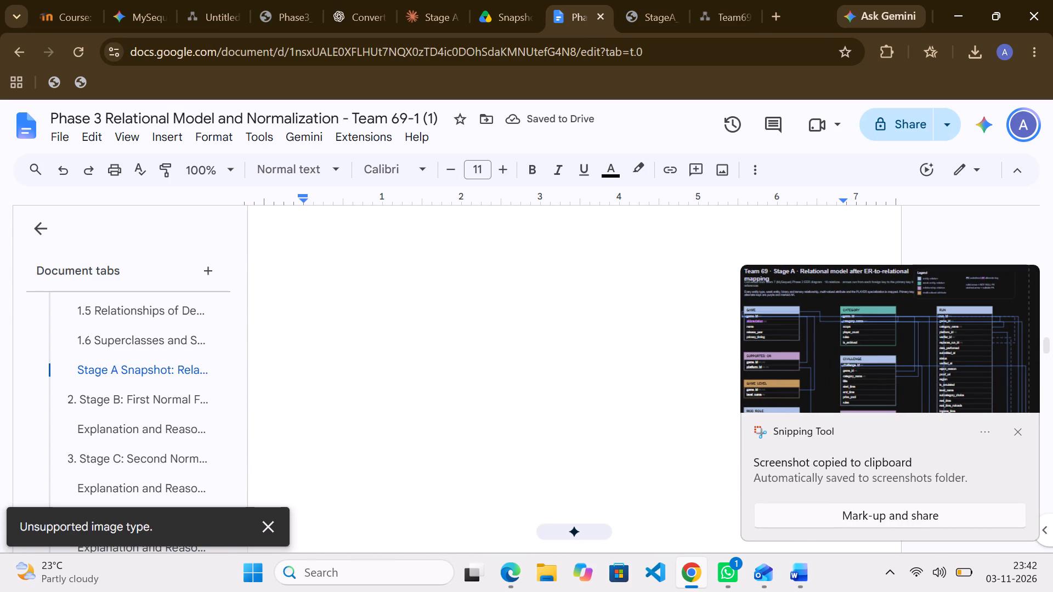
scroll(471, 316, "down", 2)
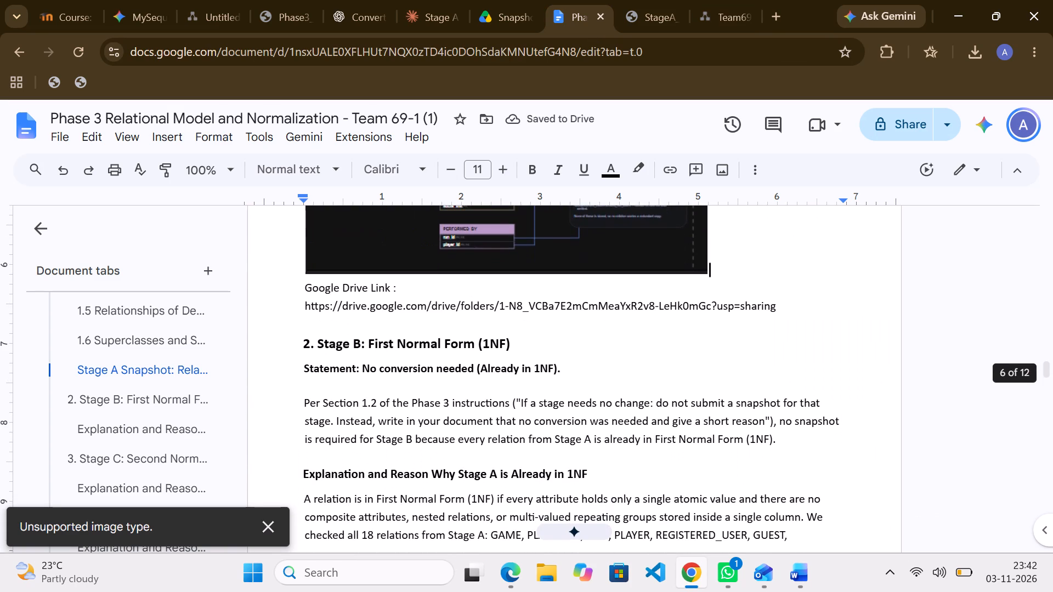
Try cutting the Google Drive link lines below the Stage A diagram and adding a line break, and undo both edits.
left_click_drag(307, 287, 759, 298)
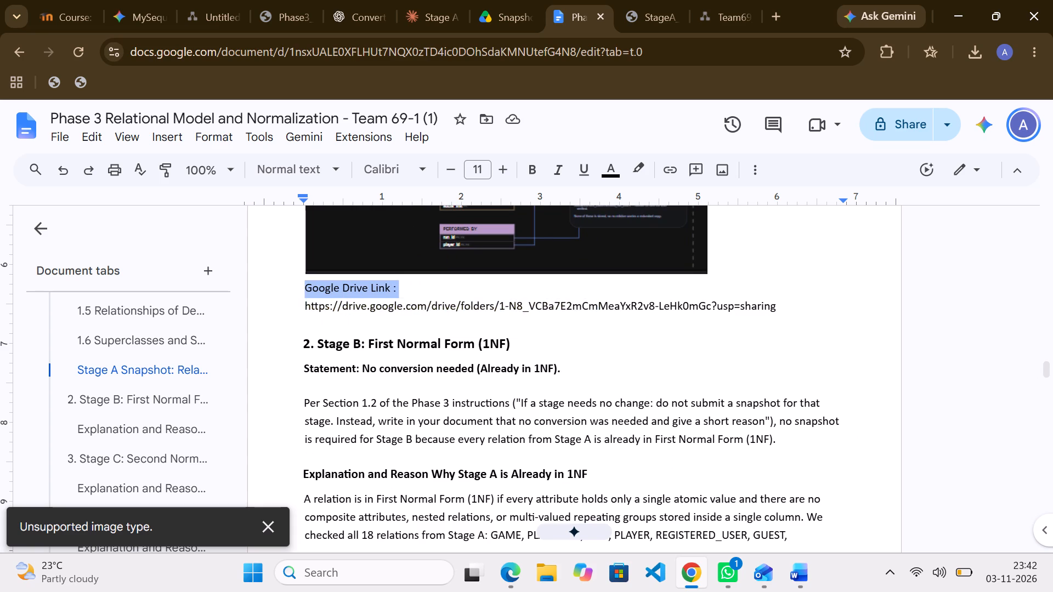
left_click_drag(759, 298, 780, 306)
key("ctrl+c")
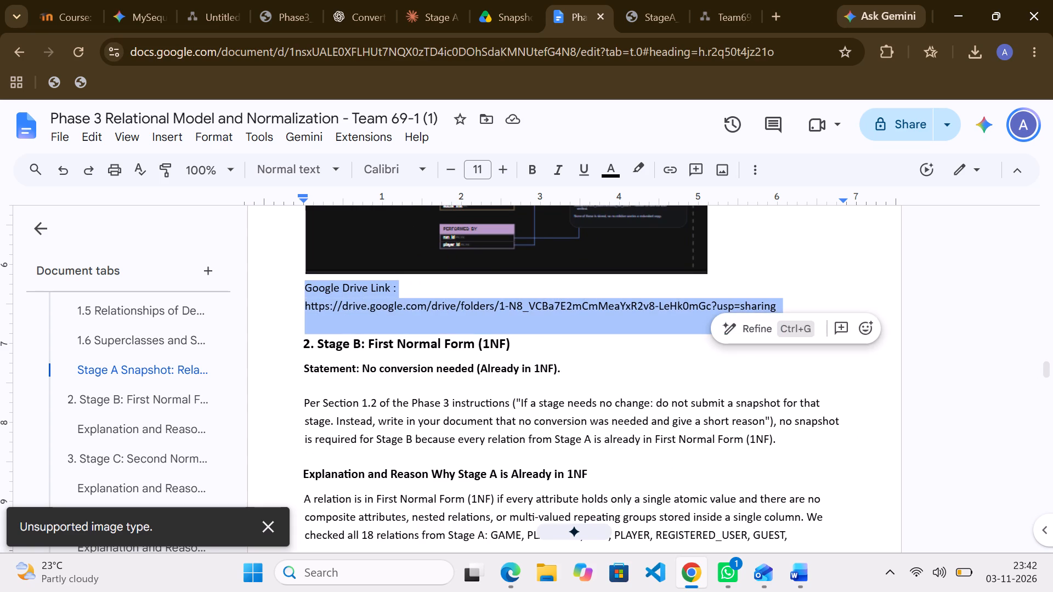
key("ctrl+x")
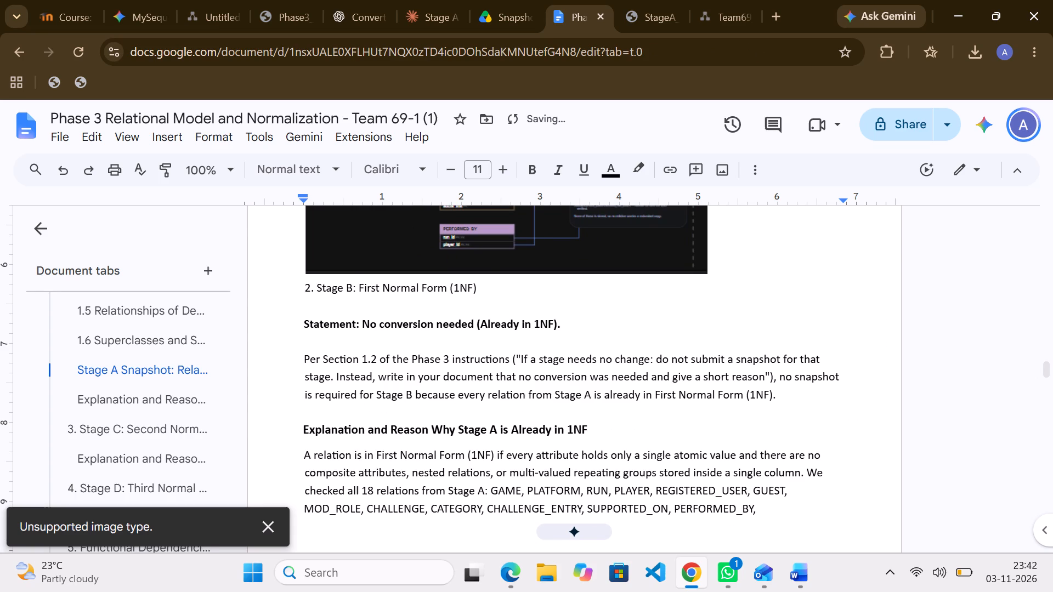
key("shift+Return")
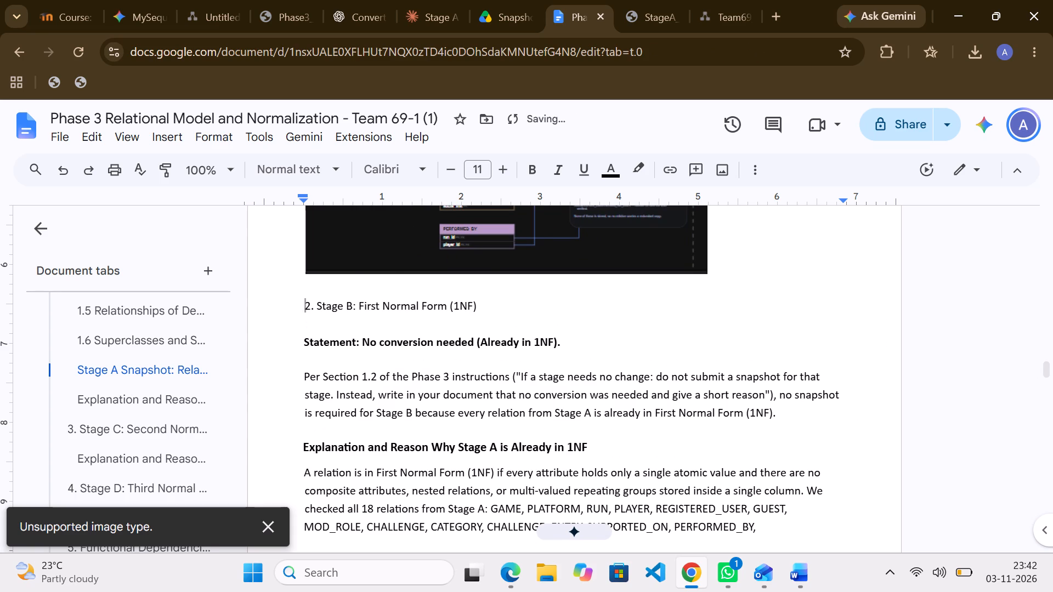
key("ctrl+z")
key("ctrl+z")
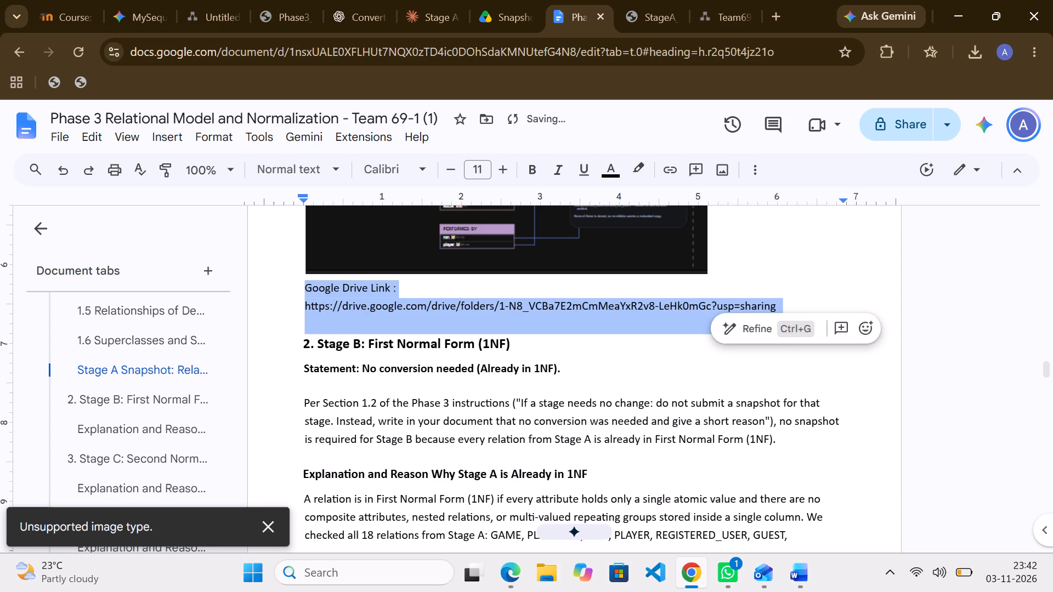
Delete the "Google Drive Link :" label and the folder URL from below the Stage A diagram.
left_click(735, 293)
left_click_drag(795, 306, 450, 293)
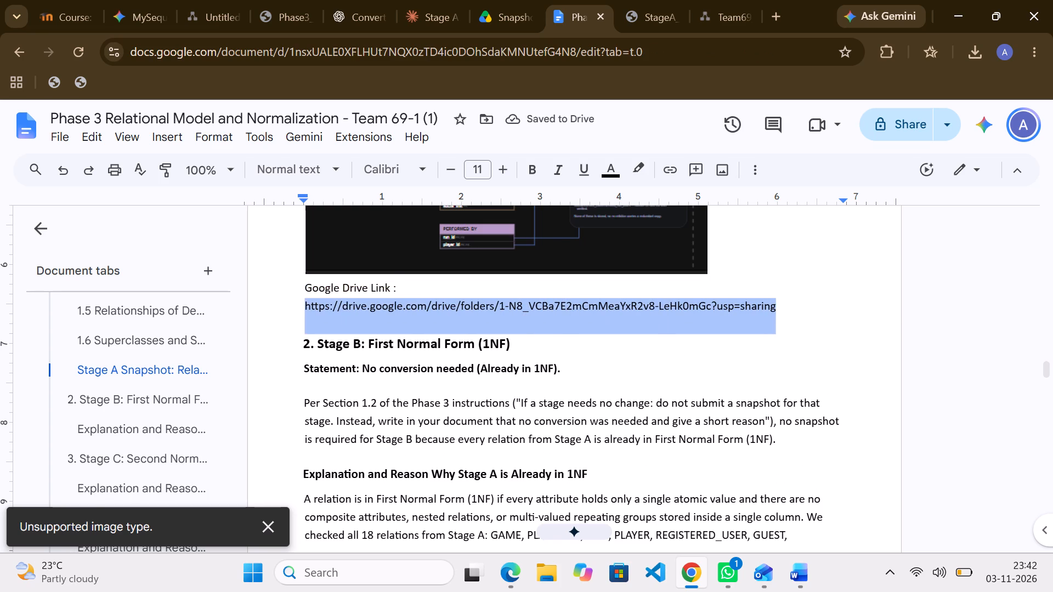
left_click_drag(450, 293, 428, 300)
left_click(428, 301)
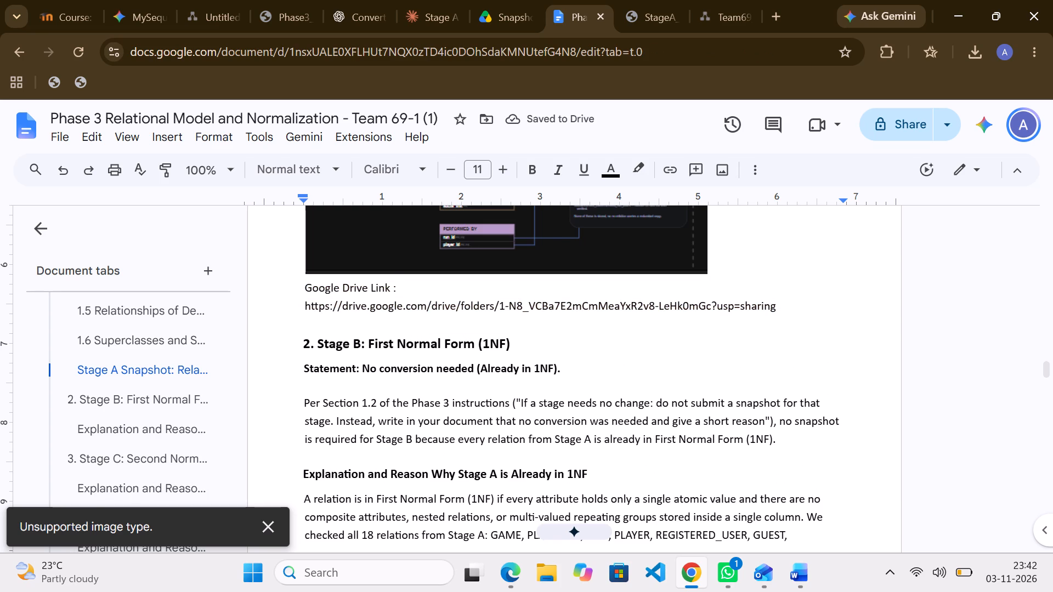
left_click_drag(307, 289, 393, 293)
key("BackSpace")
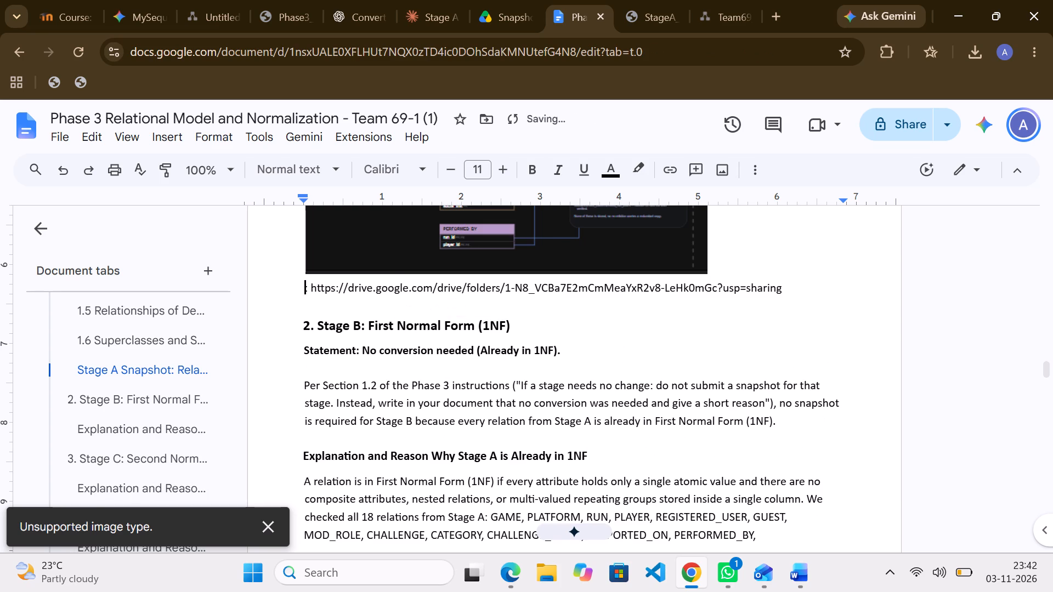
key("Right")
key("BackSpace")
key("Right")
key("Right")
key("Right")
key("Right")
key("Right")
key("Right")
key("Right")
key("Right")
key("Right")
key("Right")
key("Right")
key("Right")
key("Right")
key("Right")
key("Right")
key("Right")
key("Right")
key("Right")
key("Right")
key("Right")
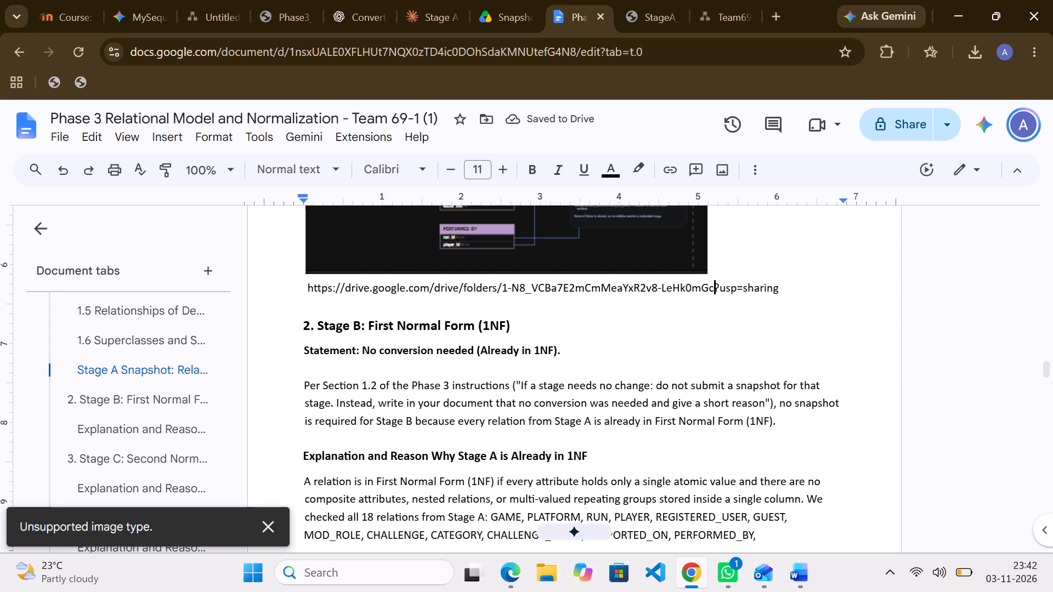
key("Right")
key("BackSpace")
key("BackSpace")
key("BackSpace")
key("BackSpace")
key("BackSpace")
key("BackSpace")
key("BackSpace")
key("BackSpace")
key("BackSpace")
key("BackSpace")
key("BackSpace")
key("BackSpace")
key("BackSpace")
key("BackSpace")
key("BackSpace")
key("BackSpace")
key("BackSpace")
key("BackSpace")
key("BackSpace")
key("BackSpace")
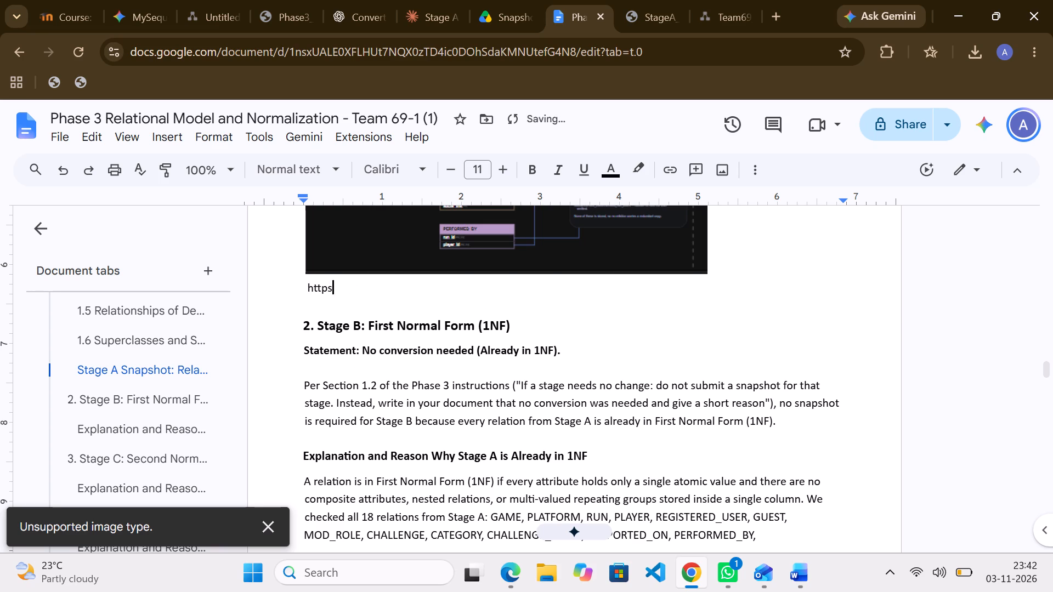
key("BackSpace")
key("BackSpace")
key("BackSpace")
key("BackSpace")
key("BackSpace")
key("BackSpace")
Add the label "Google Drive Link :" three line breaks below the Stage A Snapshot introductory paragraph, above the diagram.
scroll(393, 293, "up", 5)
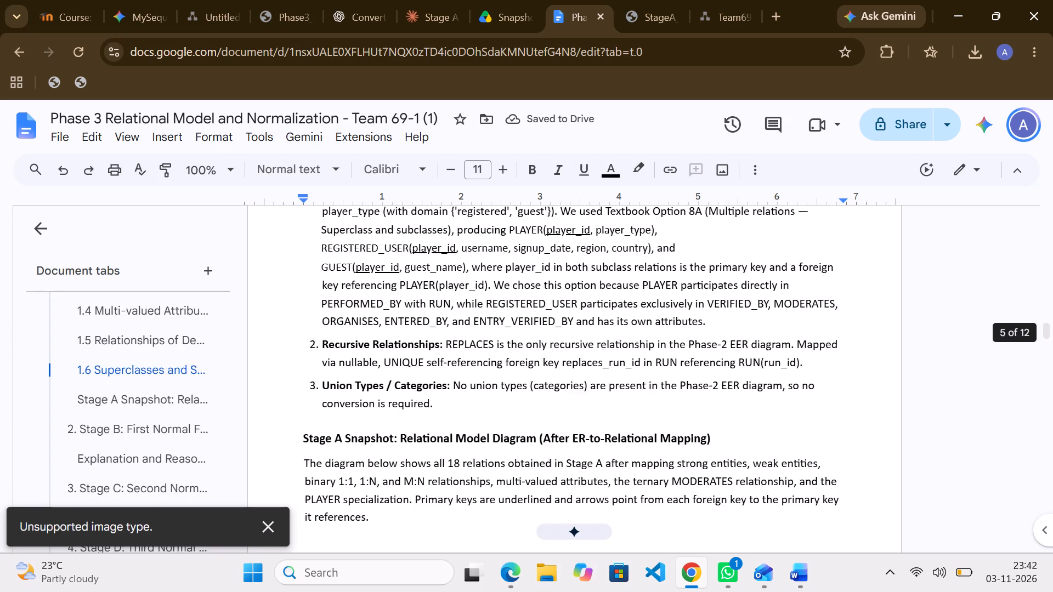
scroll(393, 293, "up", 4)
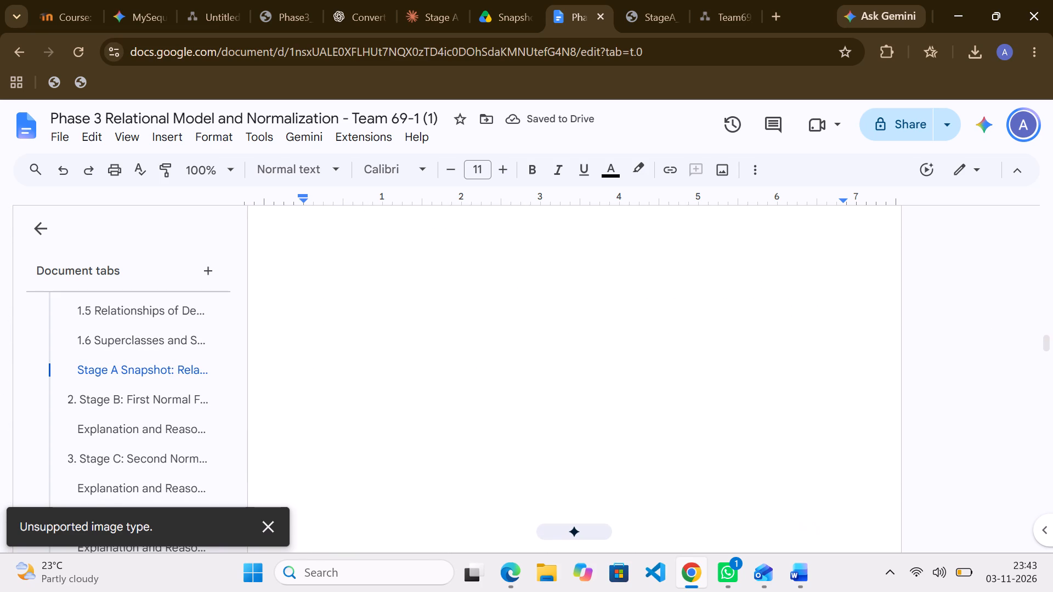
scroll(384, 286, "up", 2)
left_click(353, 306)
key("Right")
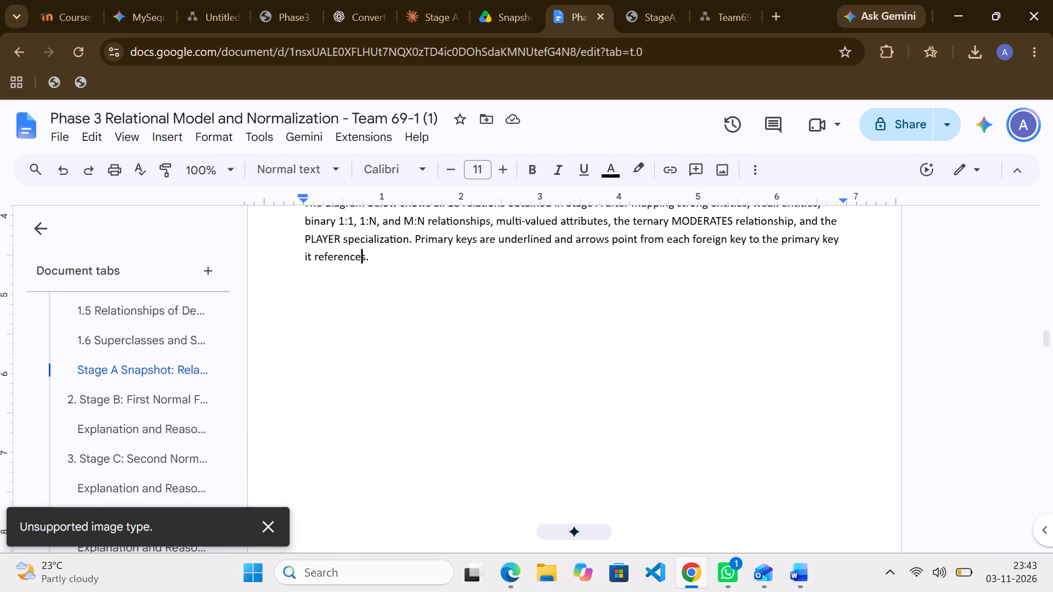
key("Right")
key("Right")
key("shift+Return")
key("shift+Return")
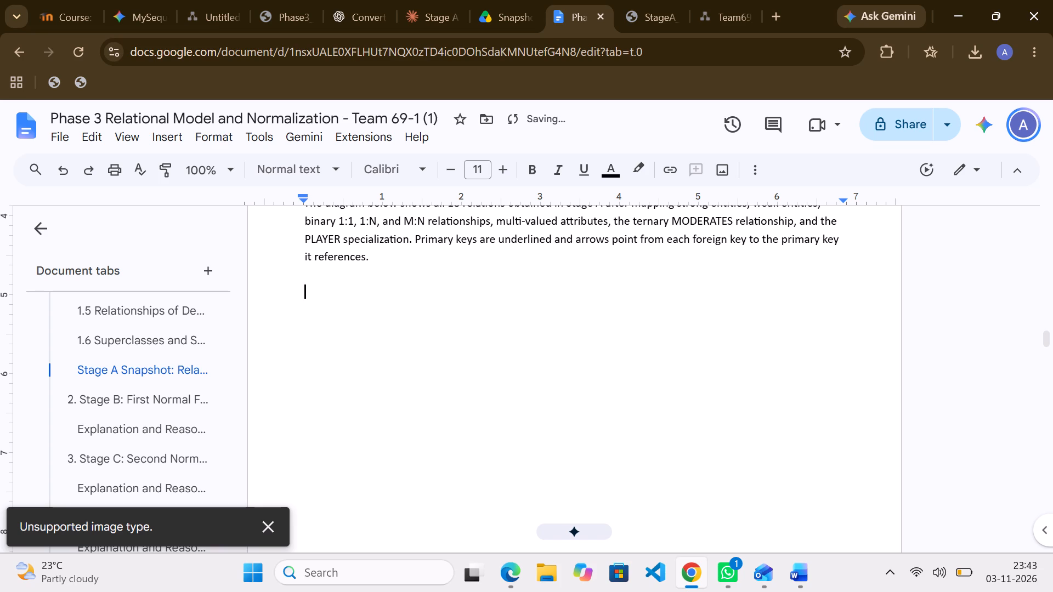
key("shift+Return")
type("Google")
key("space")
type("Drive Link :")
key("space")
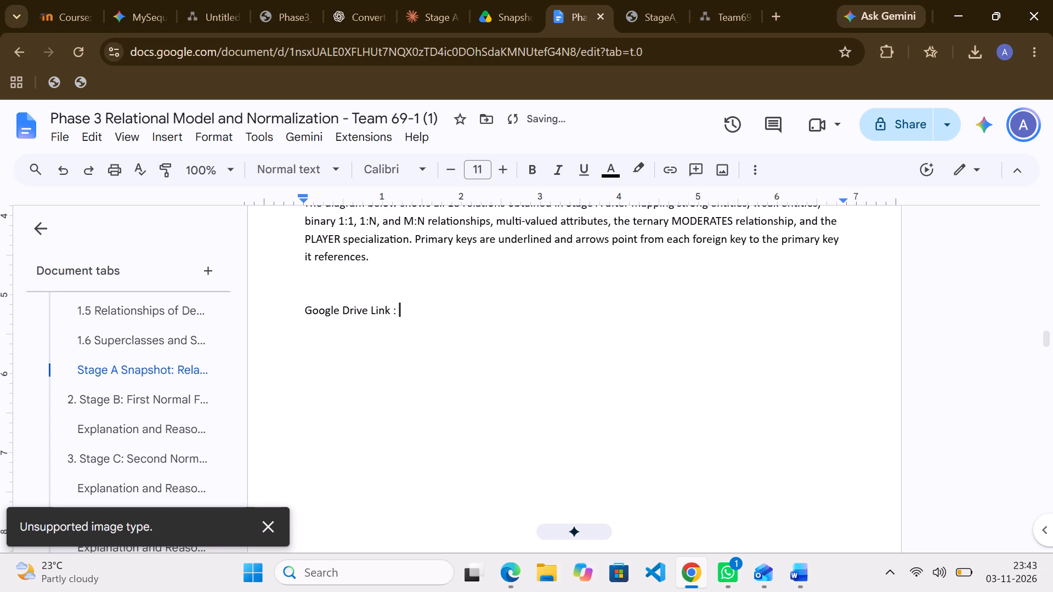
Switch to Google Drive and copy the Snapshots folder's share link with general access set to Anyone with the link.
left_click(500, 8)
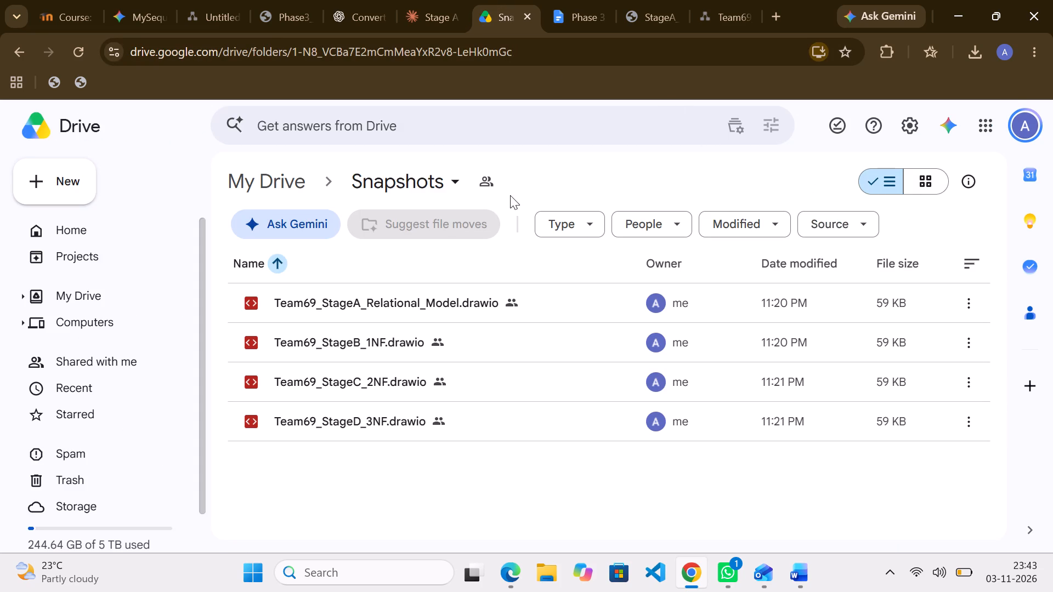
left_click(978, 183)
left_click(978, 183)
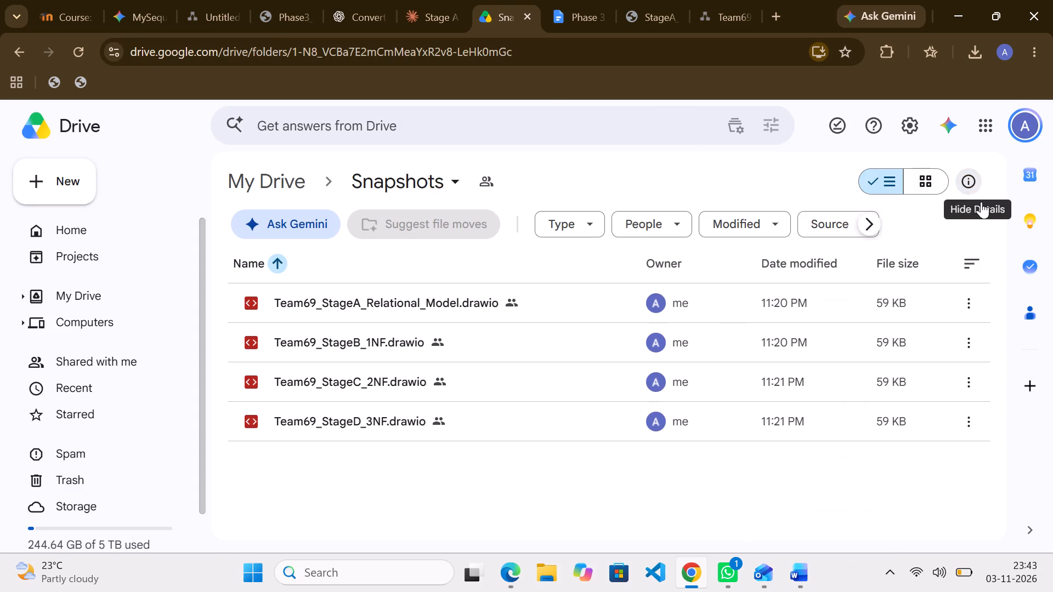
left_click(968, 259)
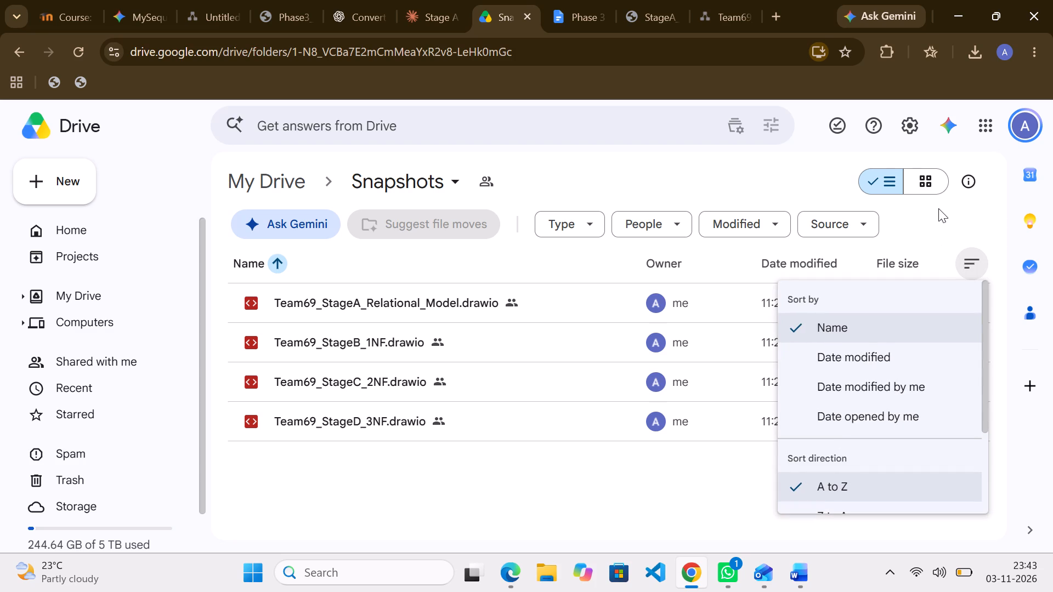
left_click(938, 208)
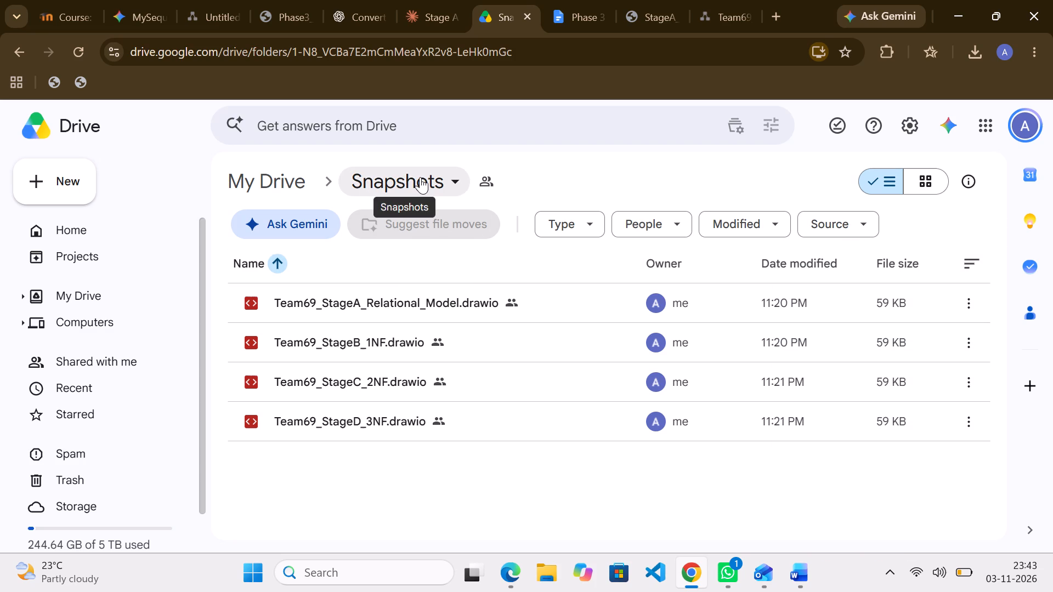
left_click(447, 187)
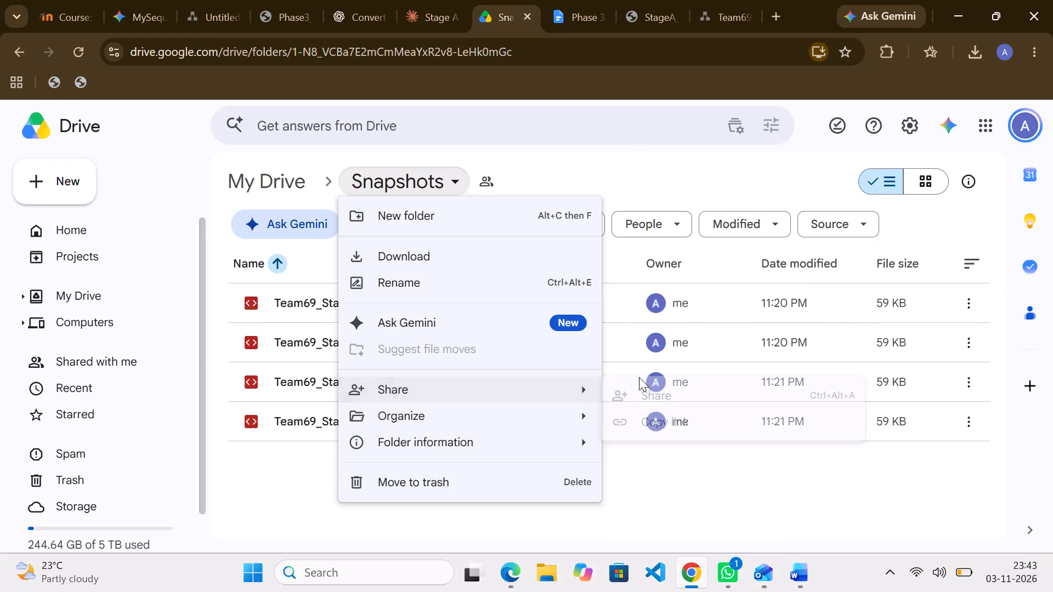
left_click(635, 400)
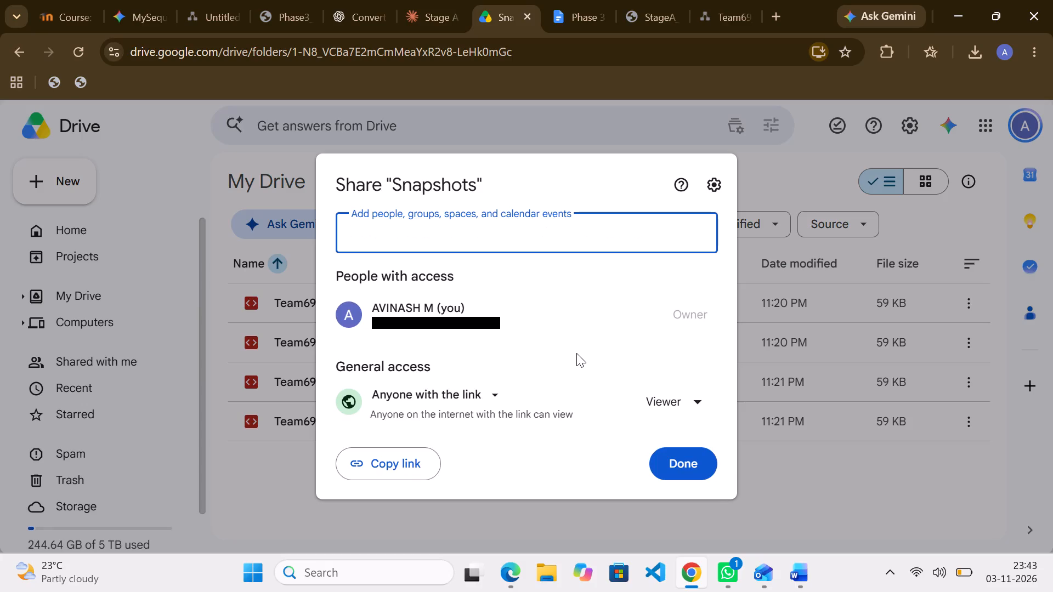
left_click(520, 393)
left_click(491, 394)
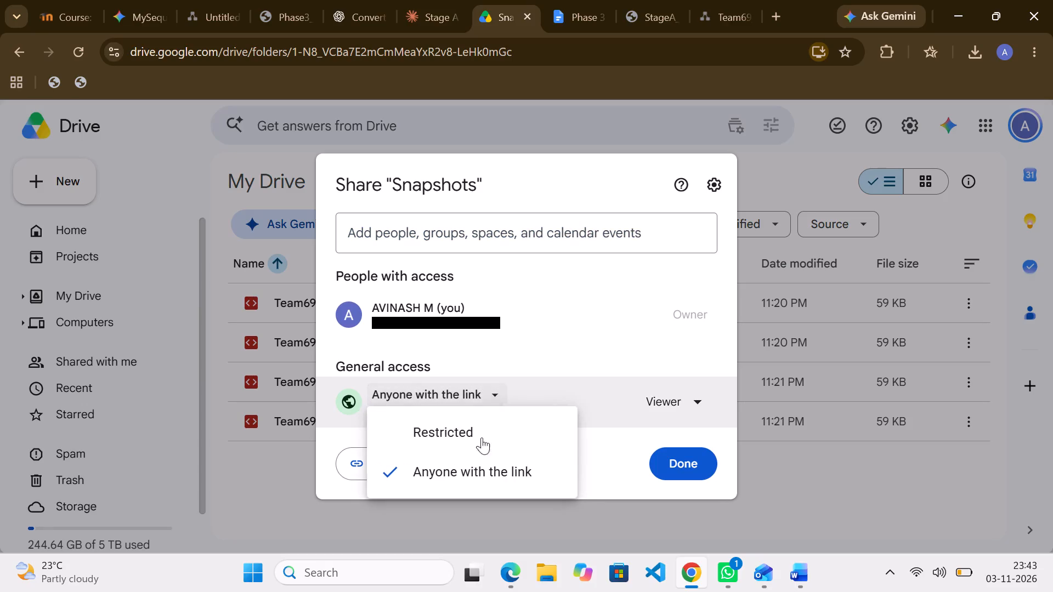
left_click(479, 465)
left_click(406, 460)
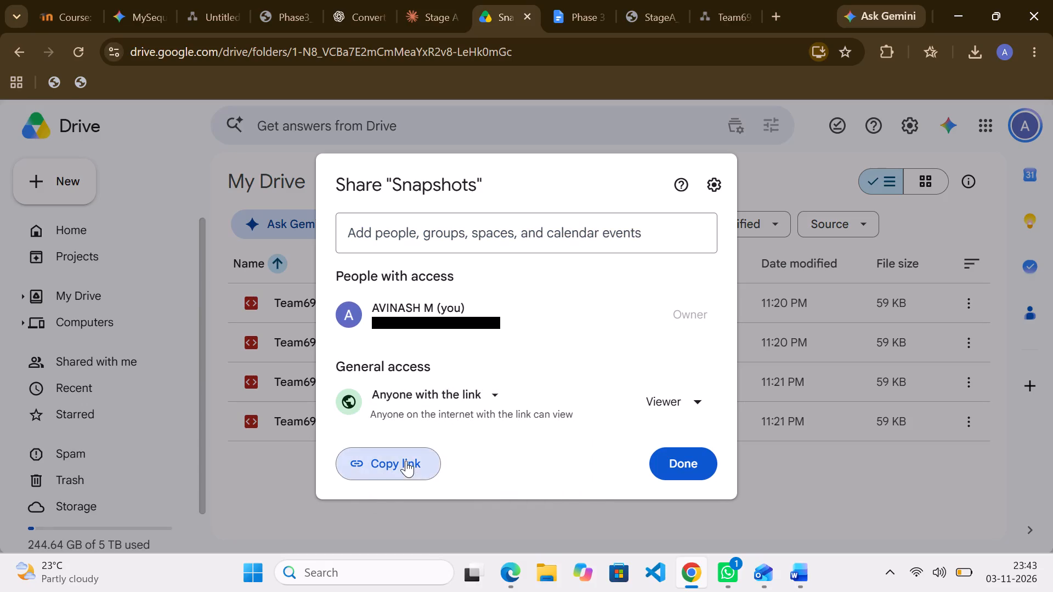
left_click(663, 463)
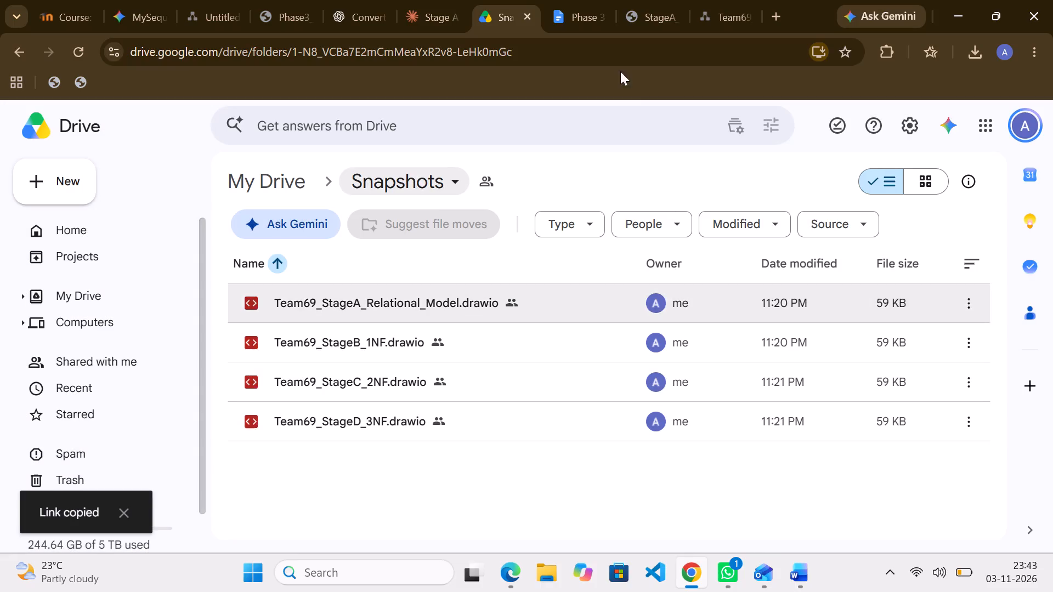
Return to the report and paste the Snapshots folder link after the "Google Drive Link :" label.
left_click(577, 18)
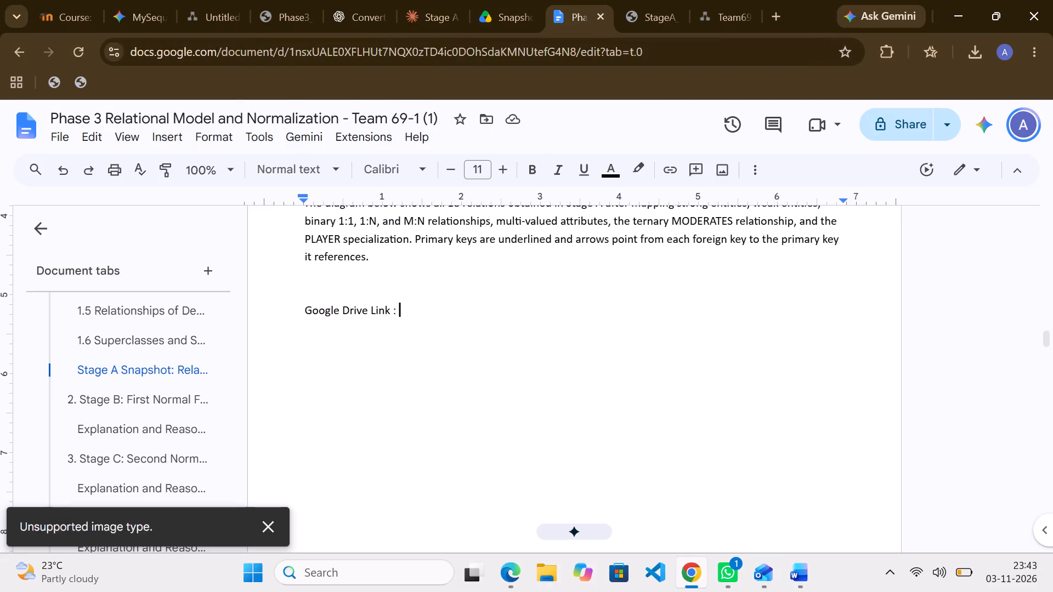
key("ctrl+v")
Review the pasted Snapshots link, the Stage A diagram and the Stage B First Normal Form section.
scroll(408, 360, "down", 1)
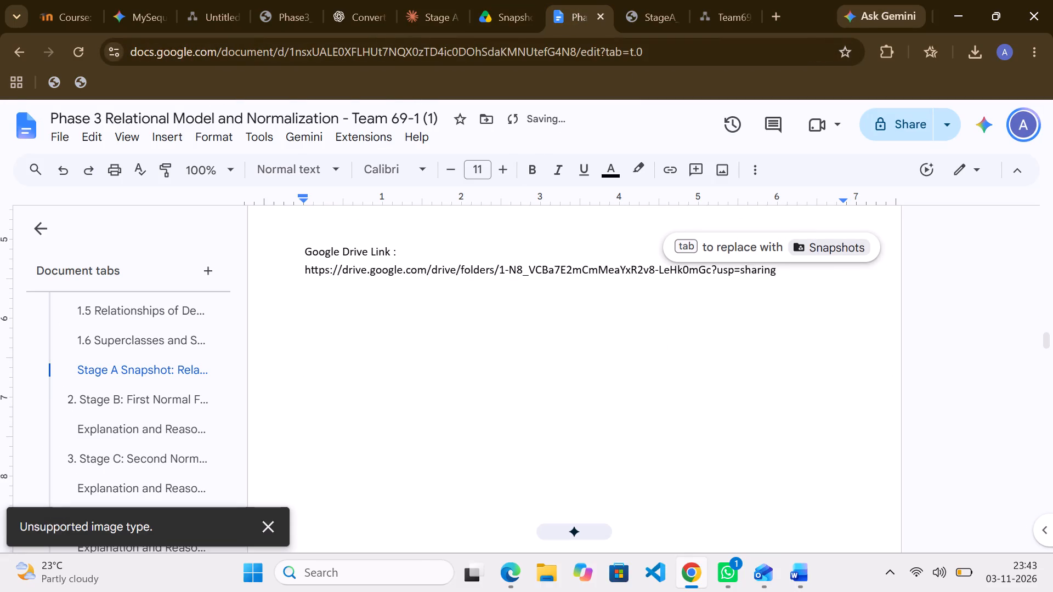
scroll(408, 360, "down", 5)
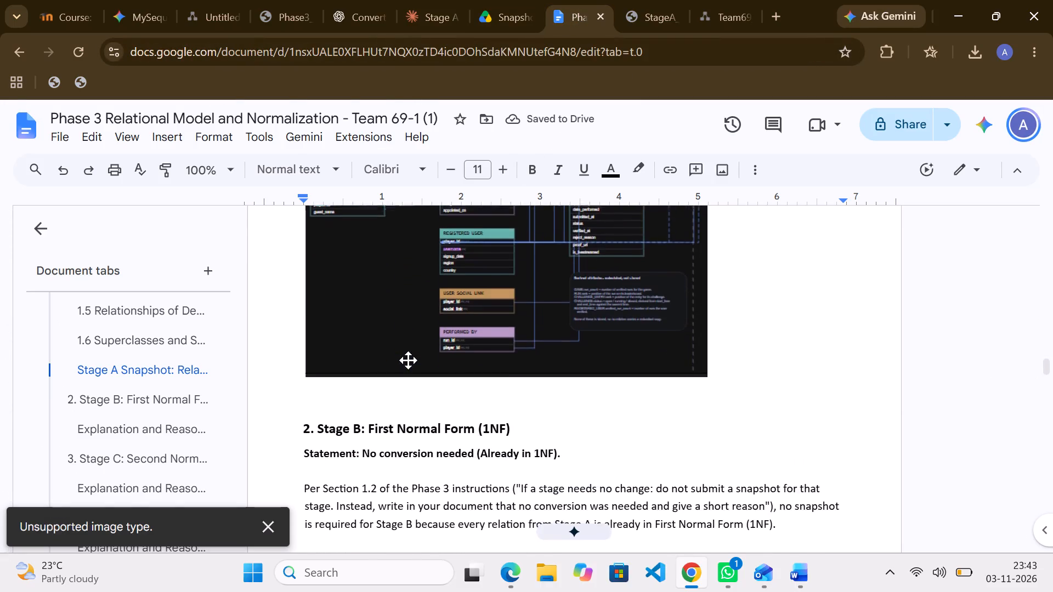
scroll(408, 360, "down", 2)
scroll(408, 360, "up", 1)
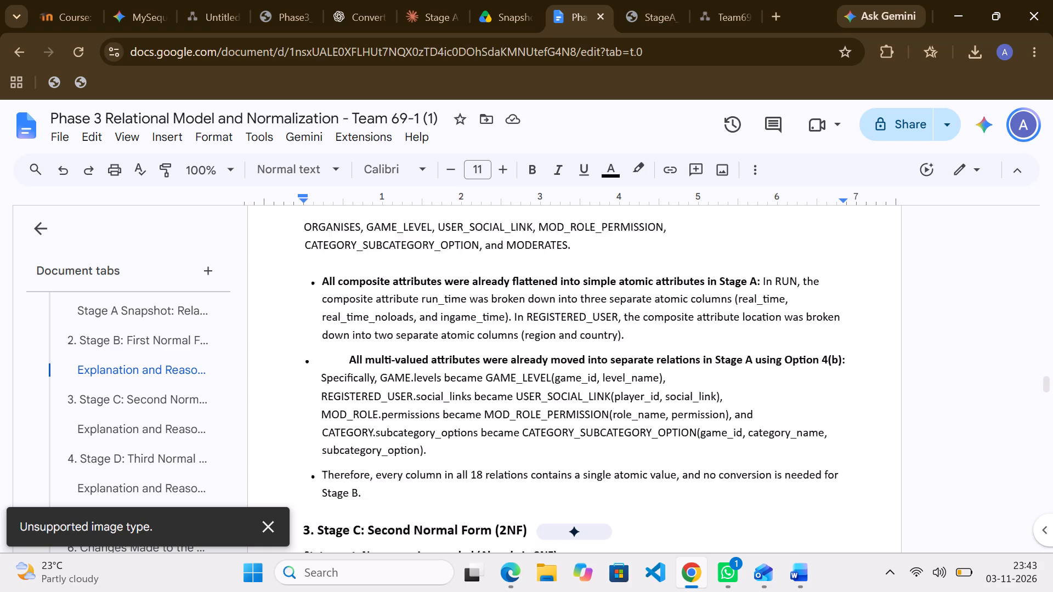
scroll(408, 360, "up", 1)
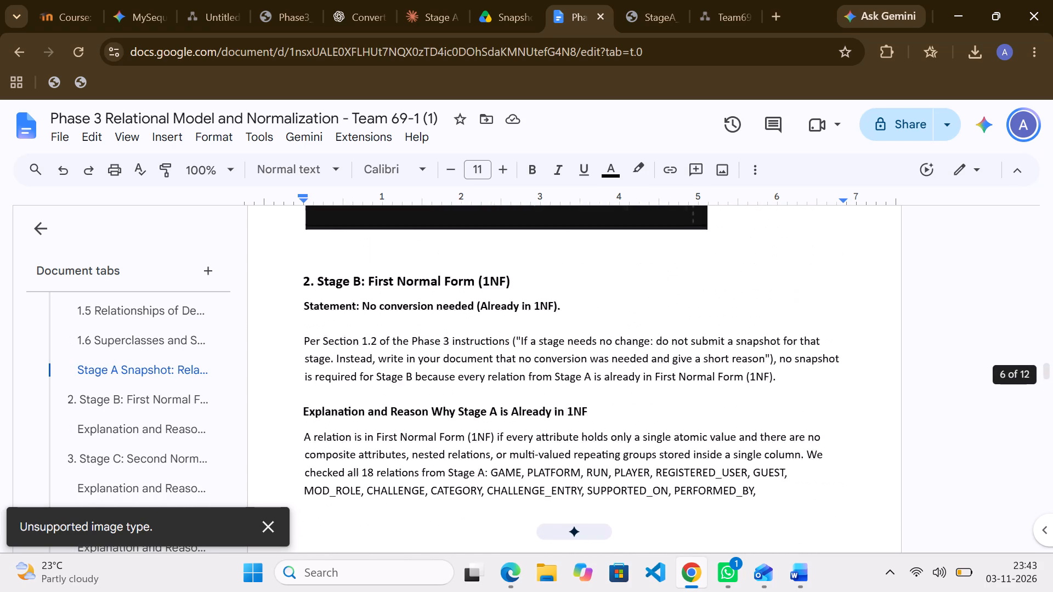
scroll(408, 360, "up", 1)
scroll(408, 360, "down", 2)
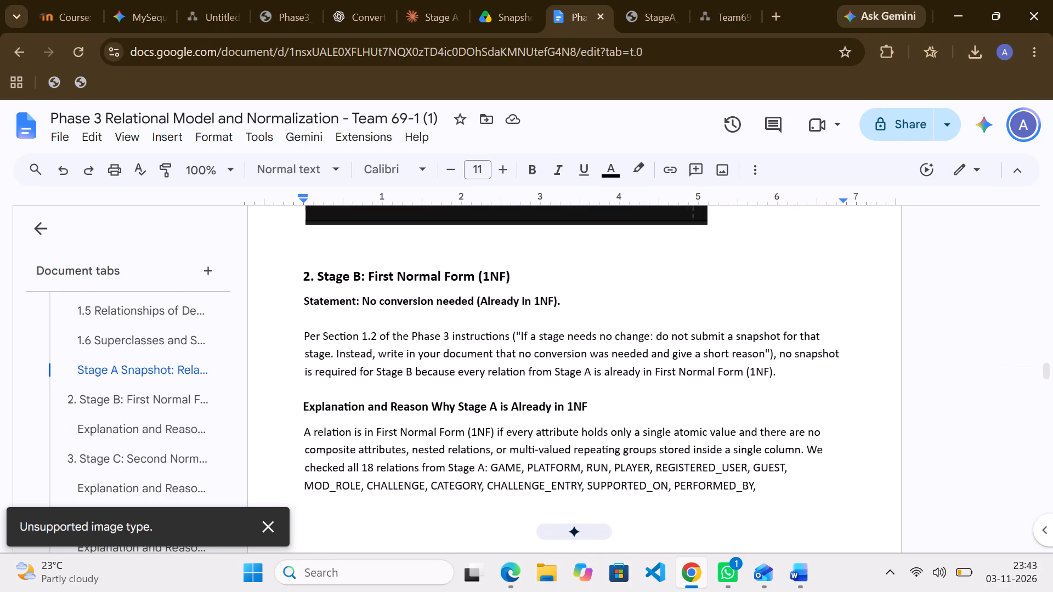
scroll(408, 360, "down", 4)
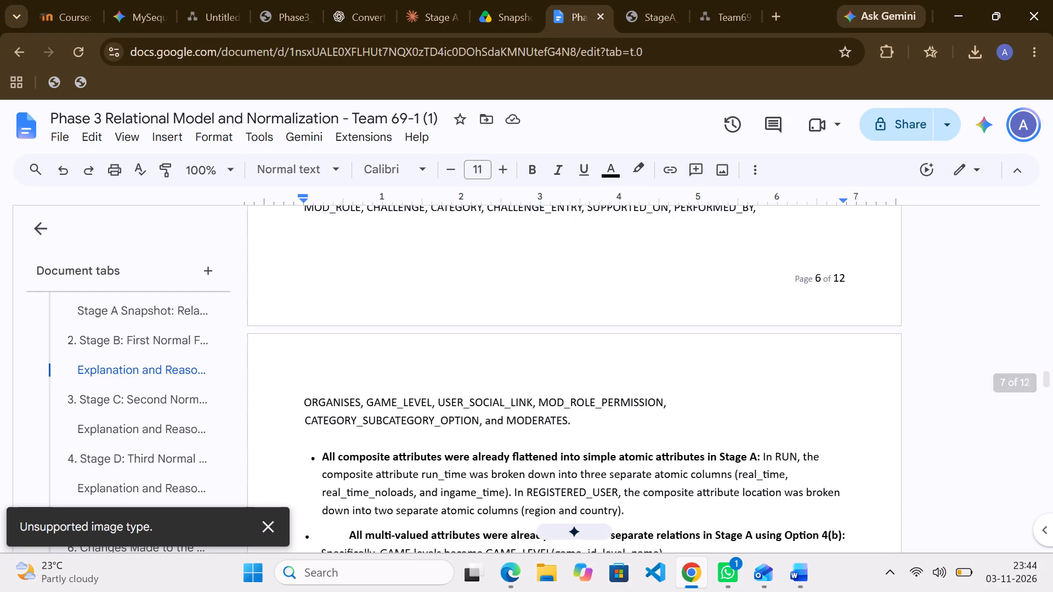
scroll(408, 360, "down", 3)
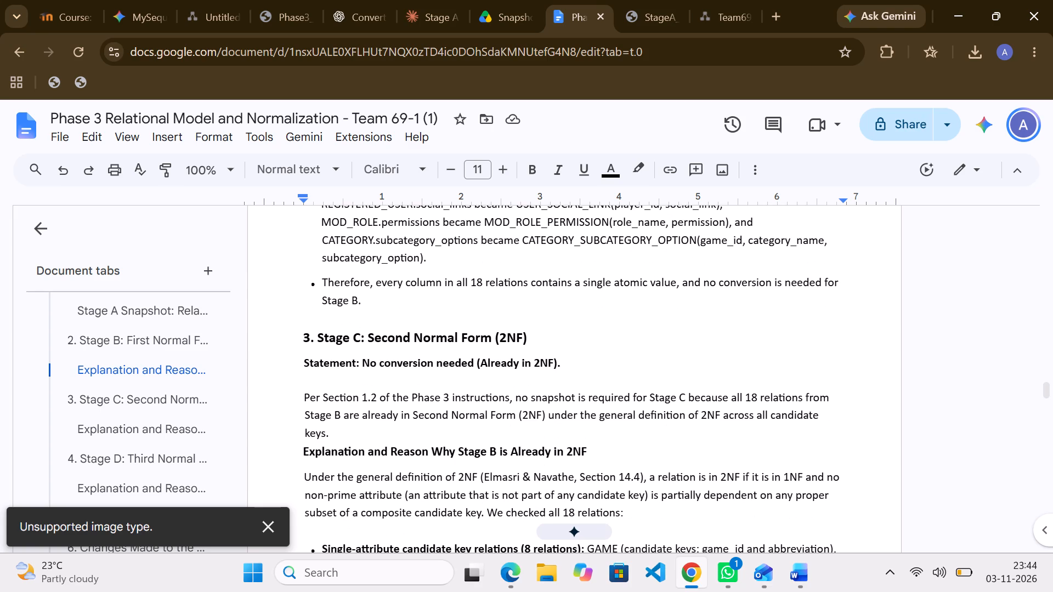
Read through the Stage C Second Normal Form section and its reasoning about candidate keys and partial dependencies.
scroll(395, 373, "down", 3)
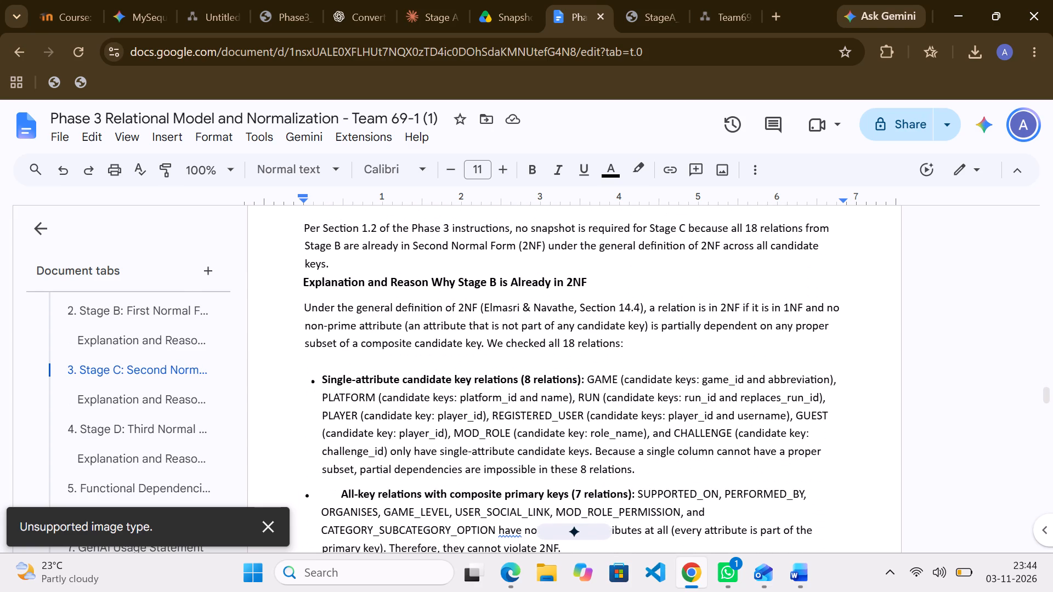
scroll(395, 373, "down", 3)
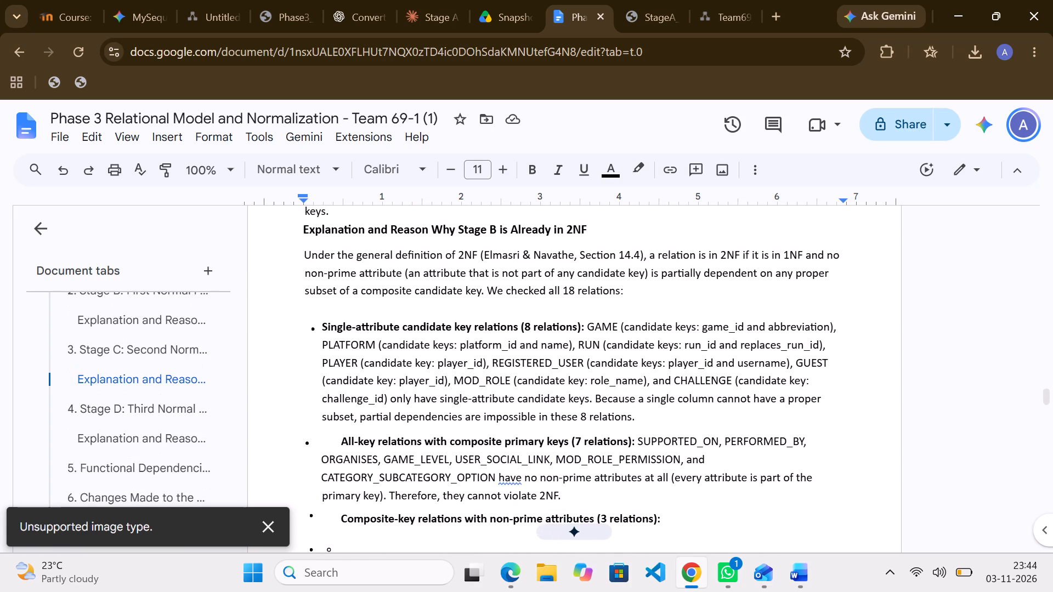
scroll(395, 373, "down", 4)
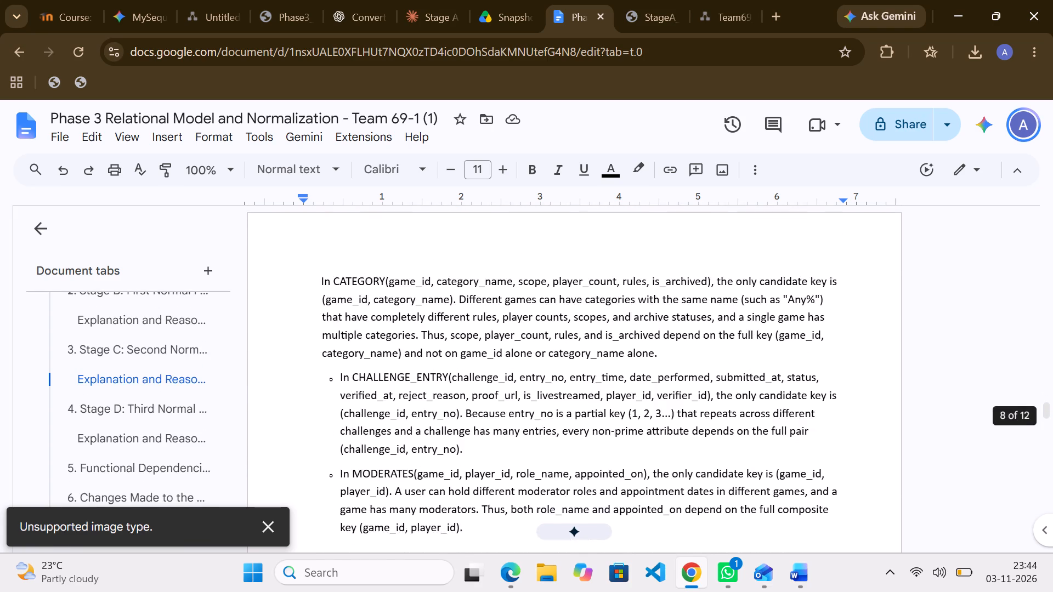
scroll(395, 373, "down", 2)
In Stage D's REGISTERED_USER bullet, delete the parenthetical "(such as NTSC-U, NTSC-J, PAL, or broad geographic region)".
scroll(395, 373, "down", 1)
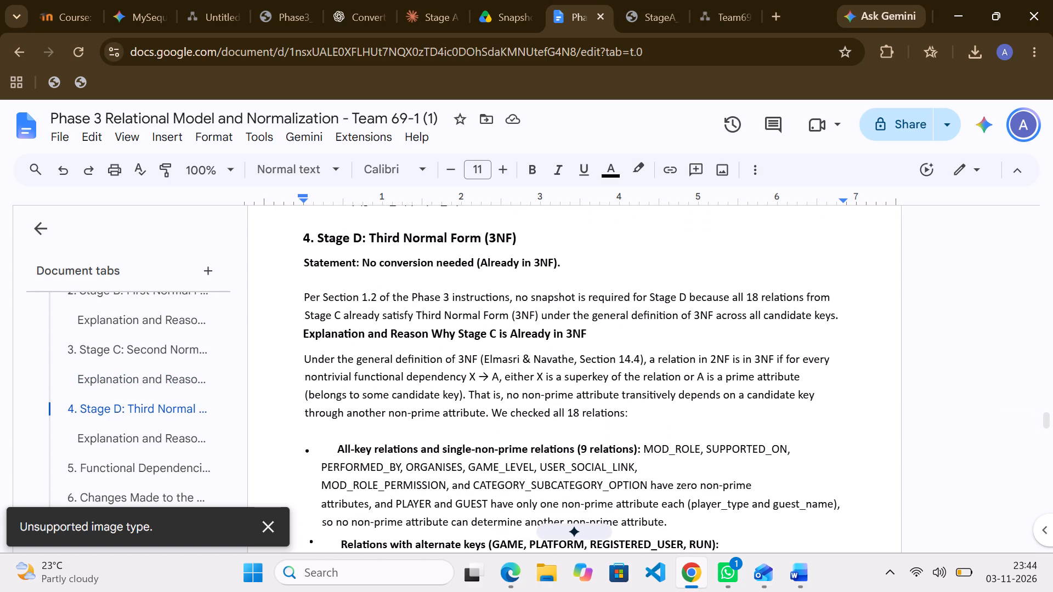
scroll(395, 373, "down", 4)
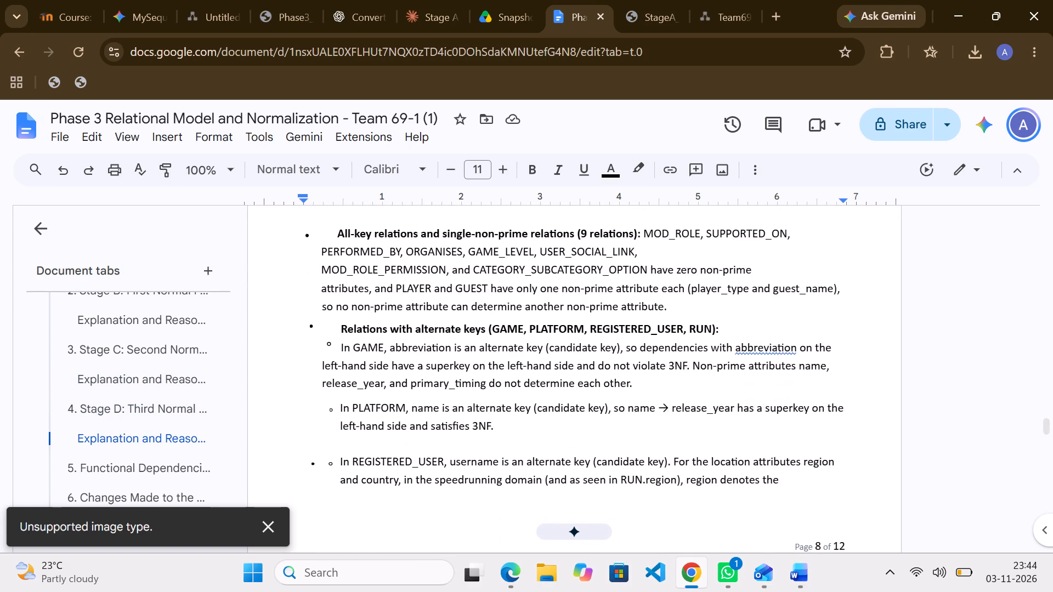
scroll(395, 373, "down", 4)
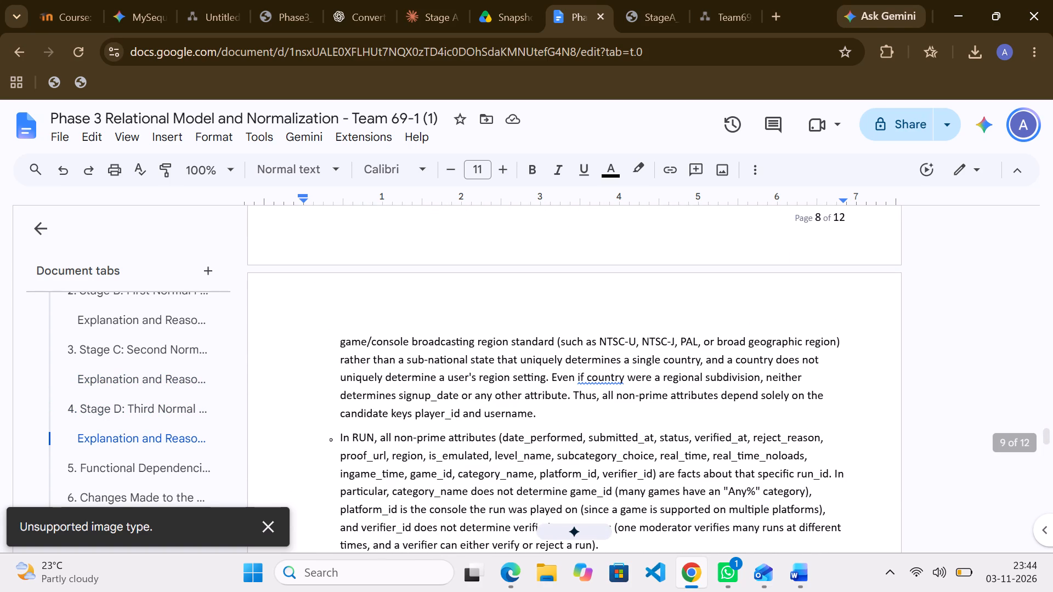
scroll(570, 344, "up", 1)
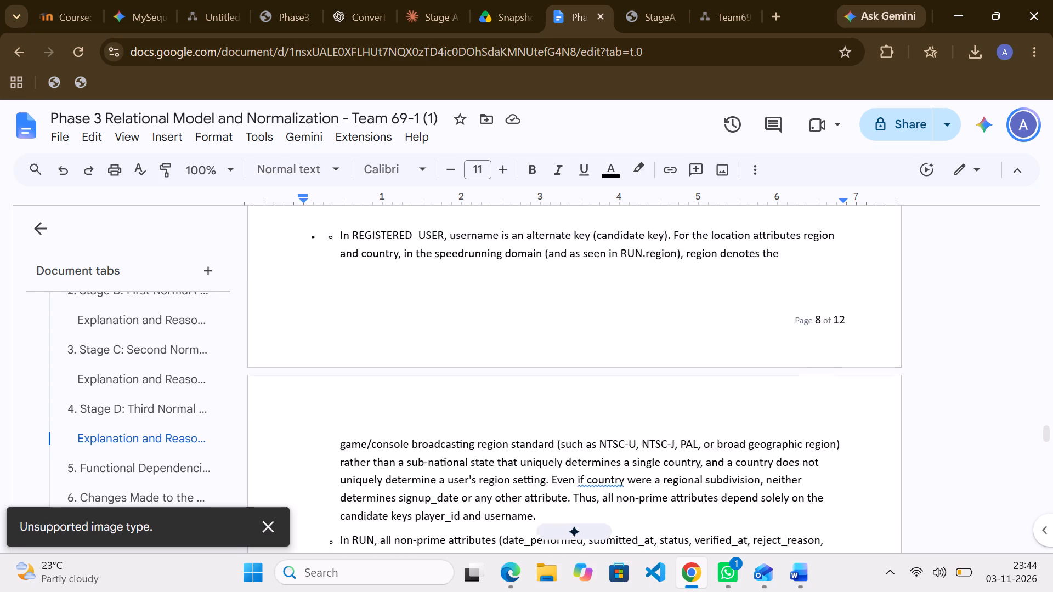
scroll(570, 344, "up", 1)
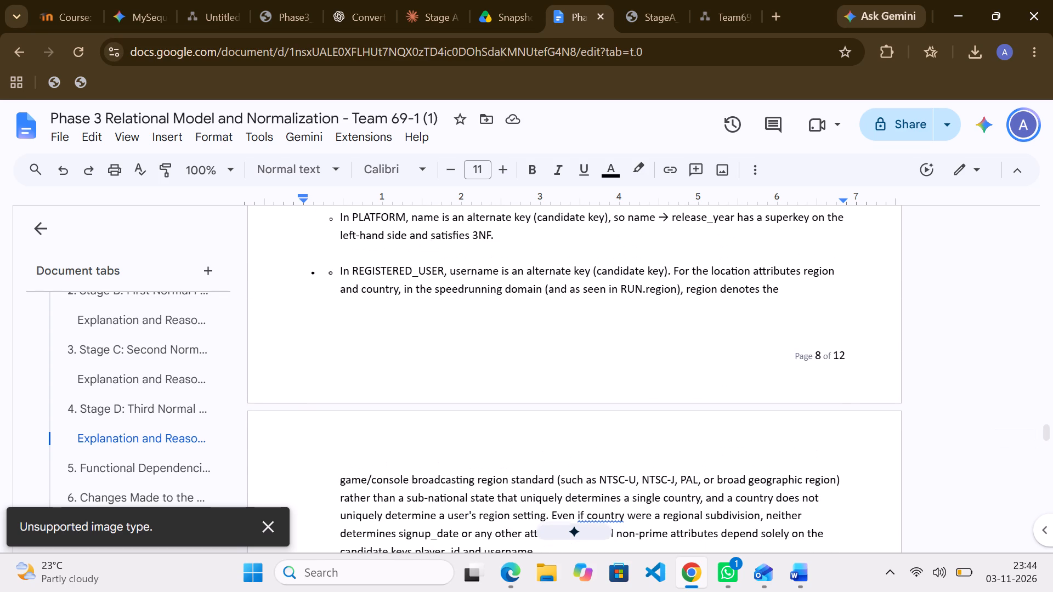
scroll(554, 417, "down", 1)
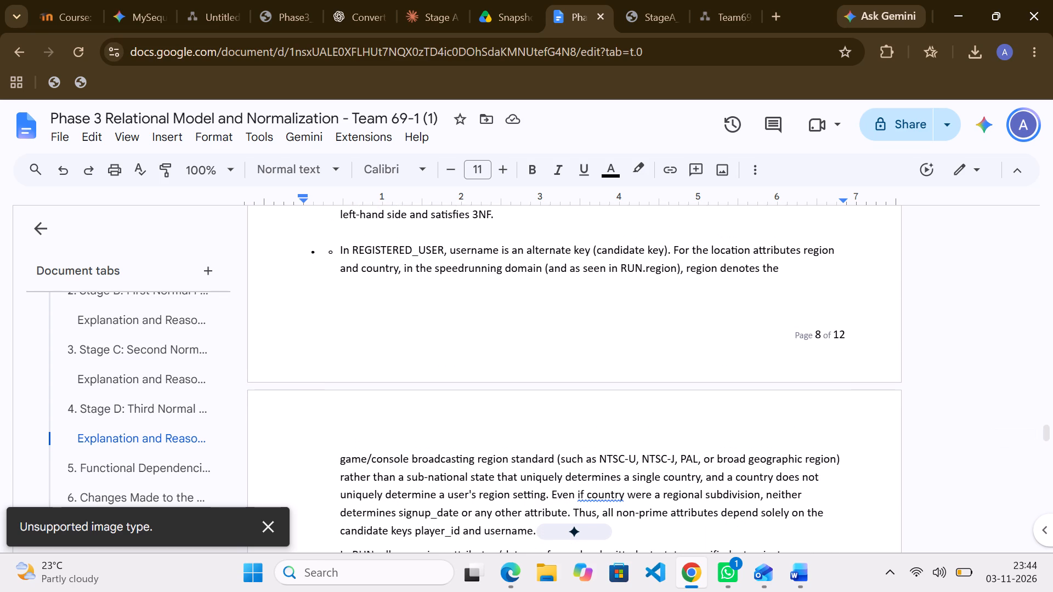
scroll(554, 417, "down", 1)
left_click_drag(557, 434, 718, 440)
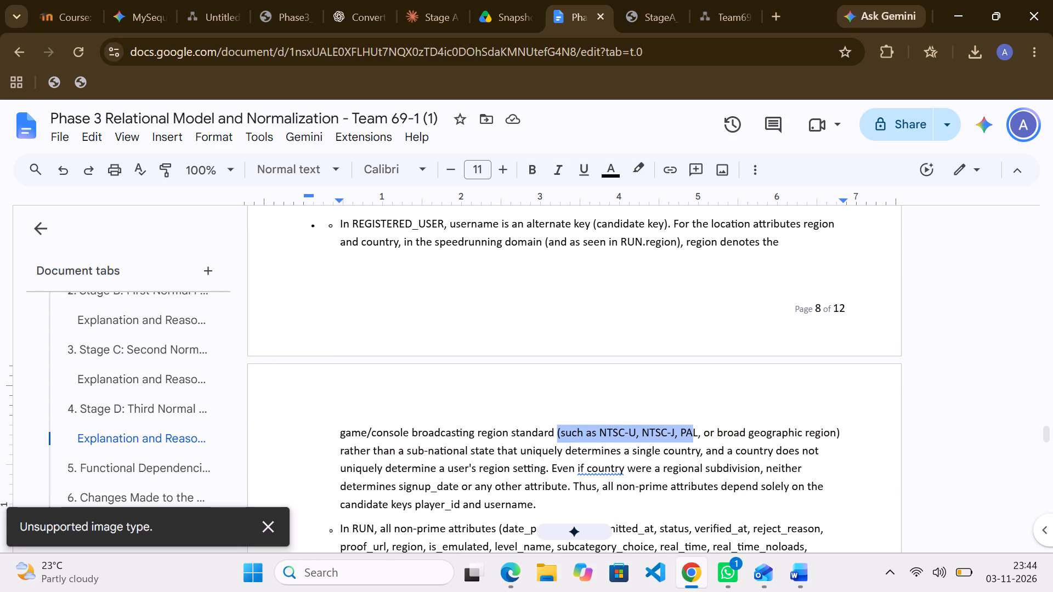
left_click_drag(718, 440, 893, 429)
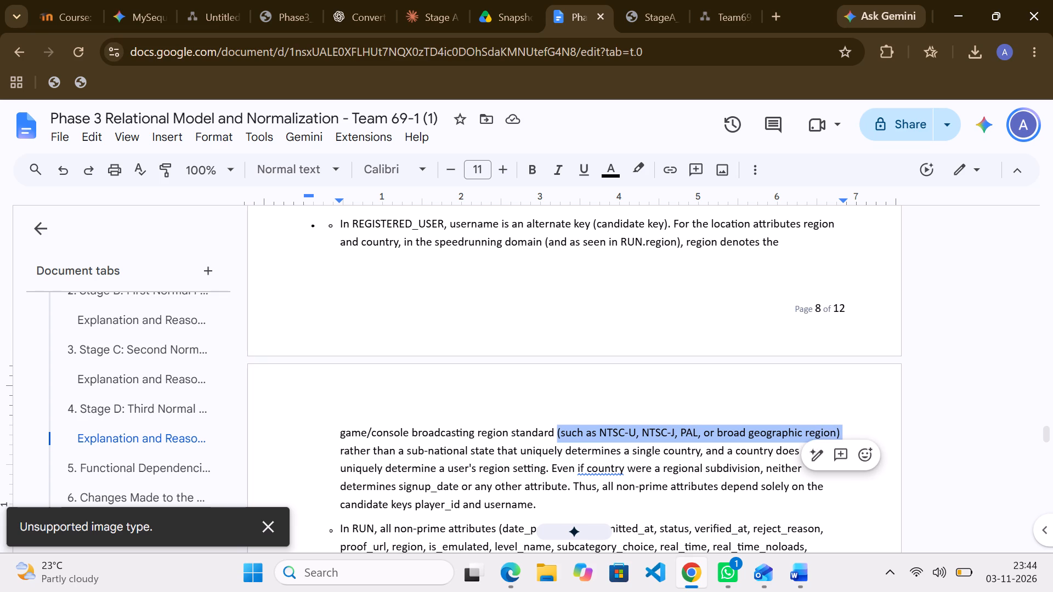
key("BackSpace")
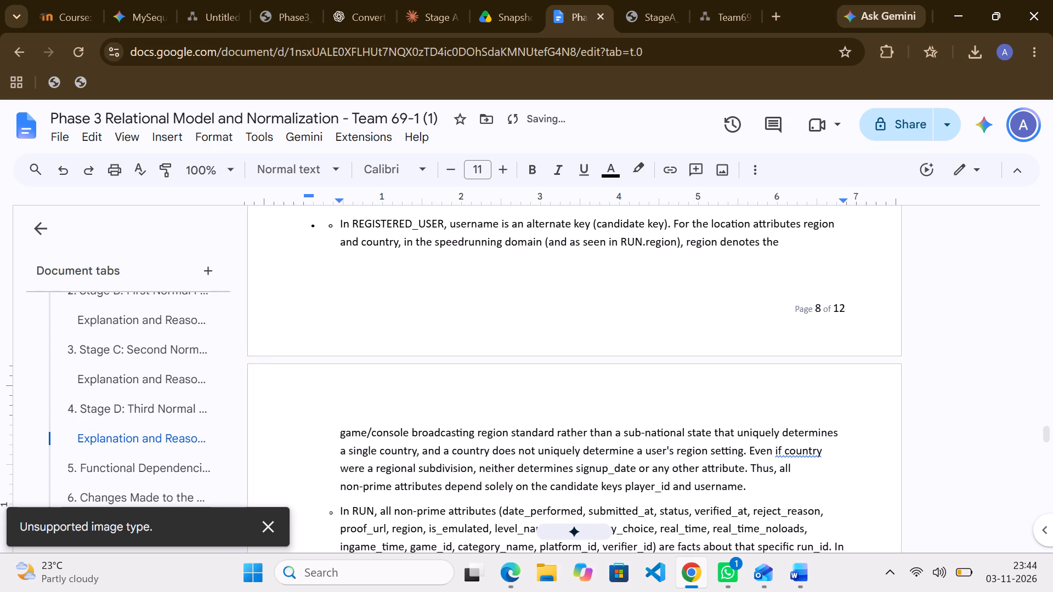
Review the rest of Stage D and the Section 5 table of candidate keys and functional dependencies.
scroll(684, 481, "down", 1)
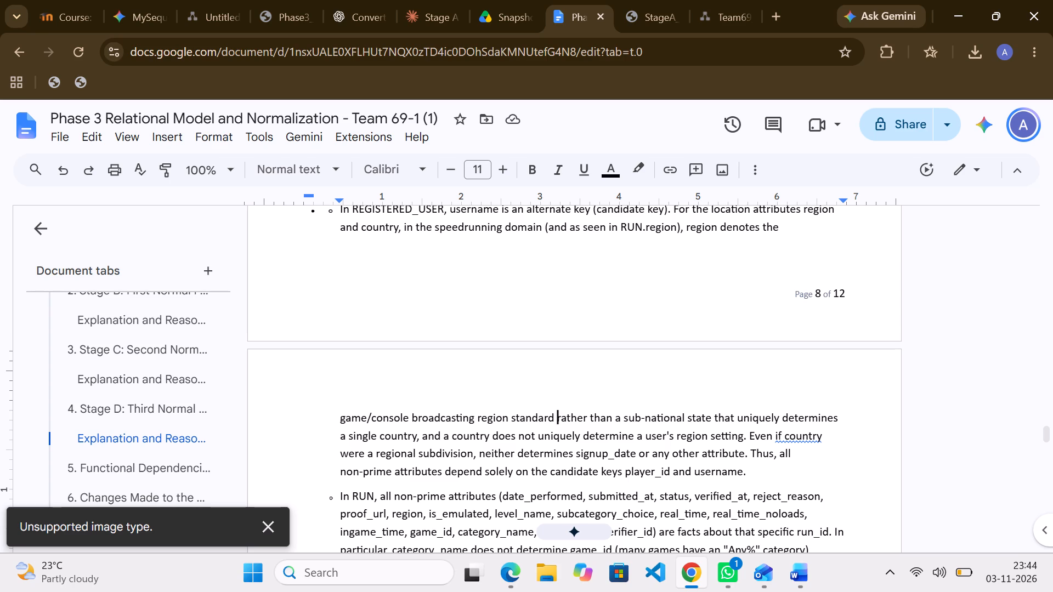
scroll(684, 481, "down", 3)
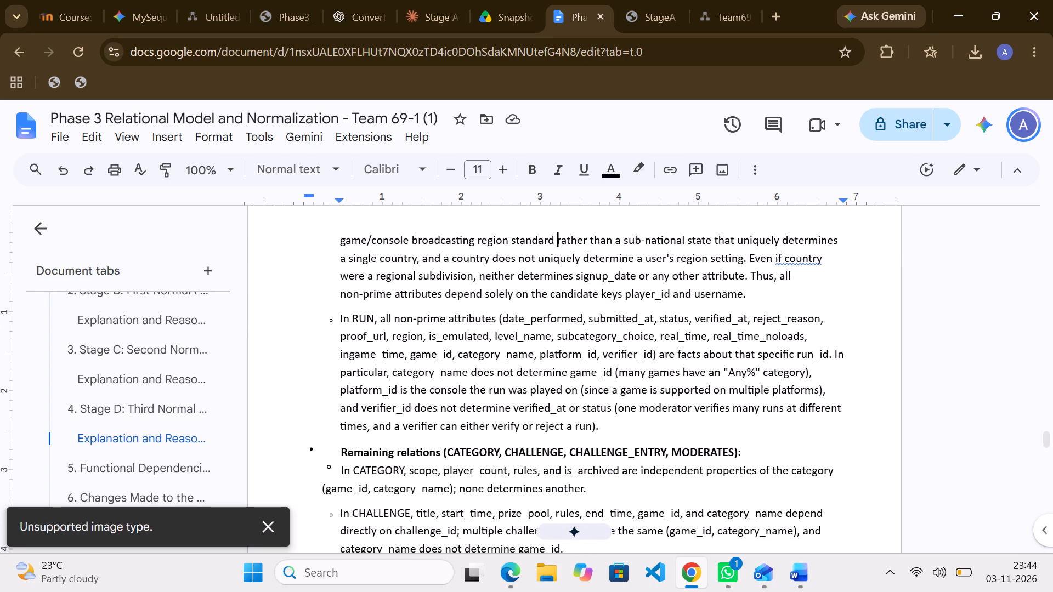
scroll(684, 481, "down", 3)
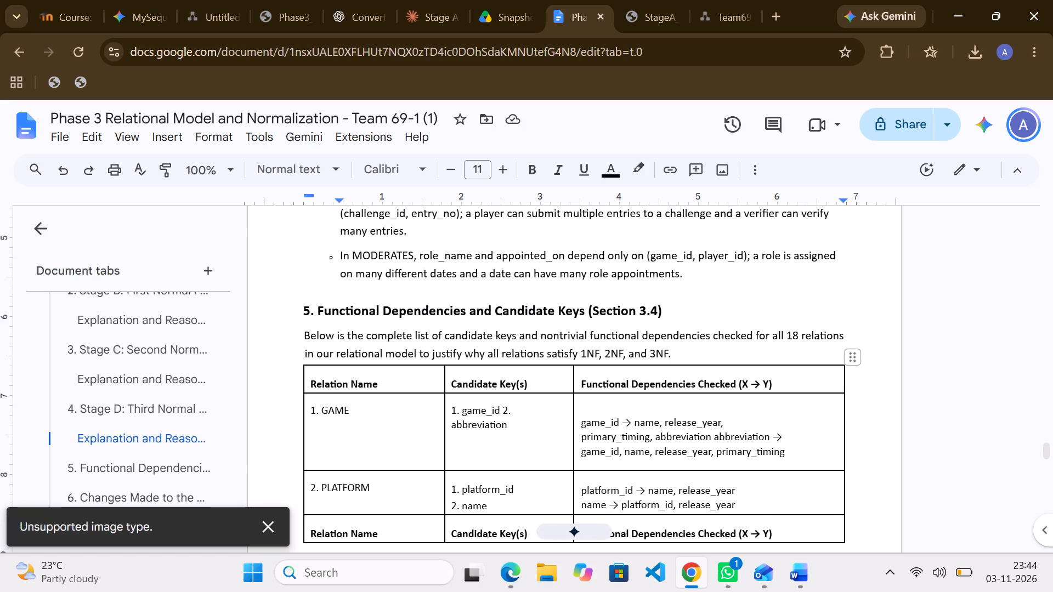
scroll(684, 481, "down", 4)
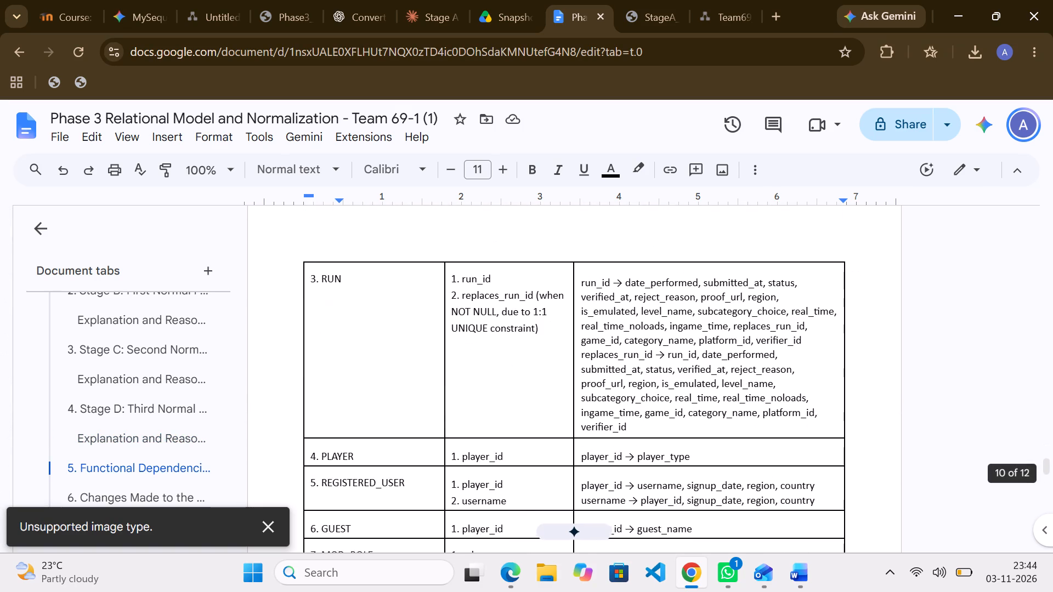
scroll(684, 481, "down", 3)
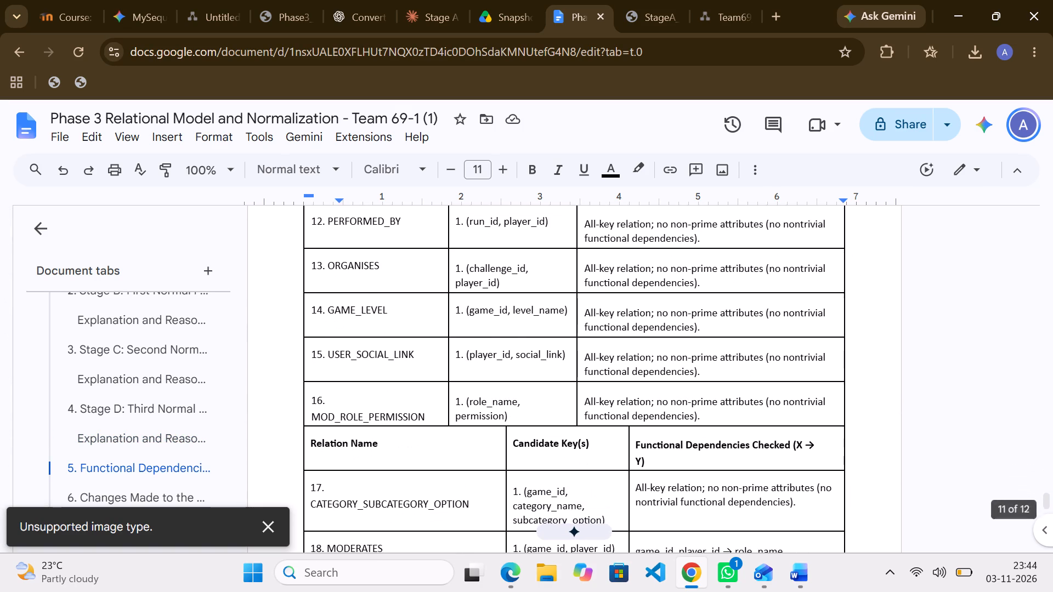
scroll(684, 481, "down", 1)
scroll(684, 481, "up", 4)
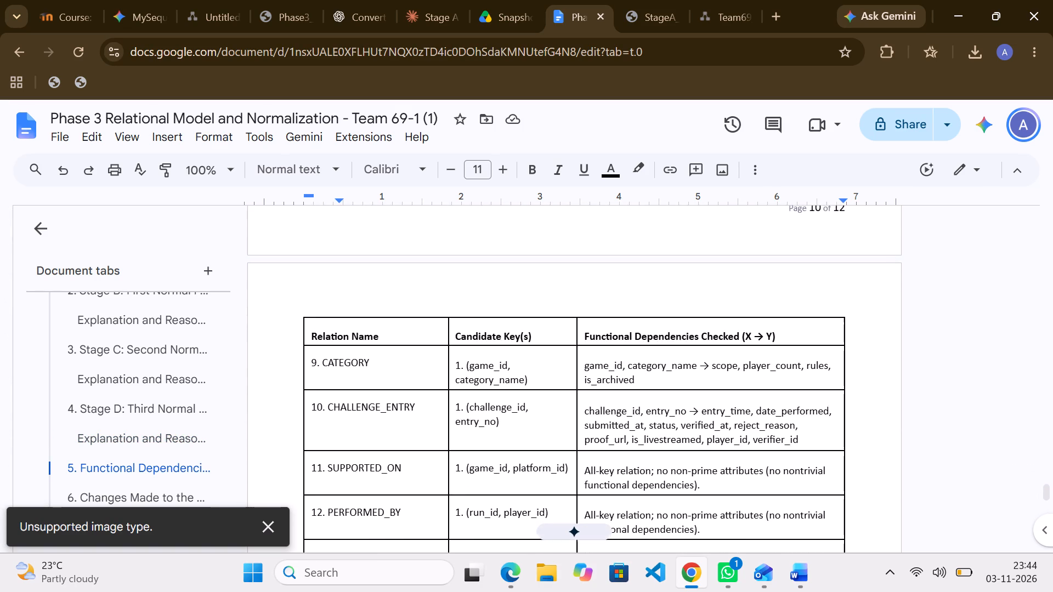
scroll(684, 481, "down", 3)
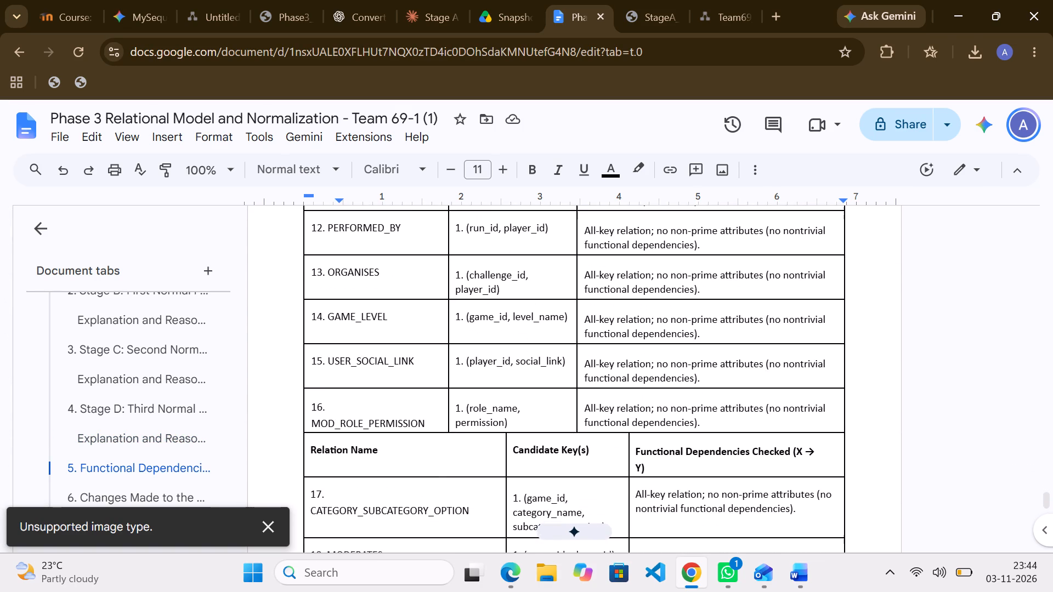
scroll(684, 481, "down", 3)
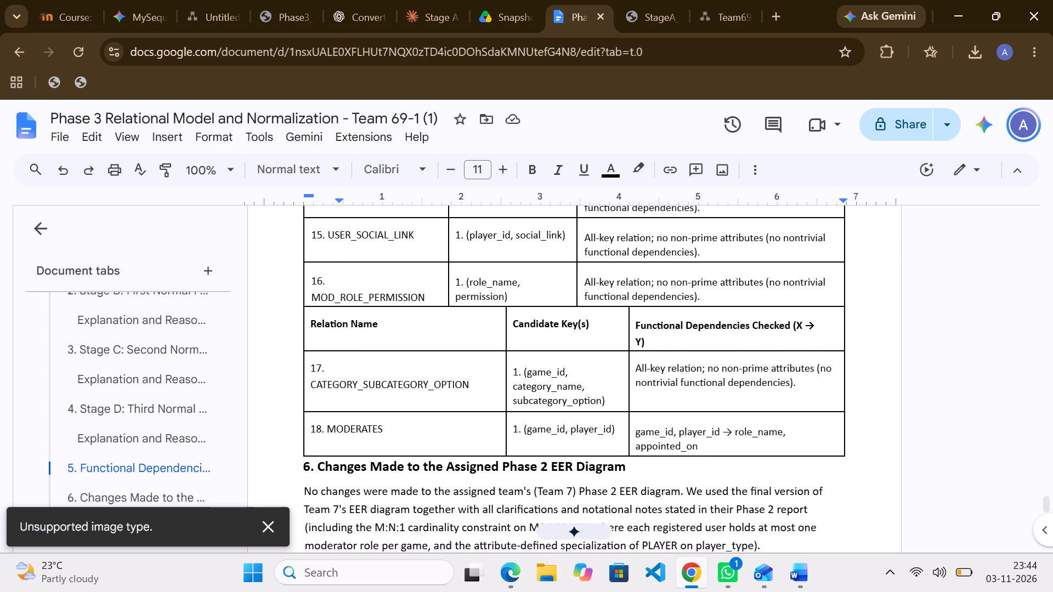
scroll(684, 481, "down", 2)
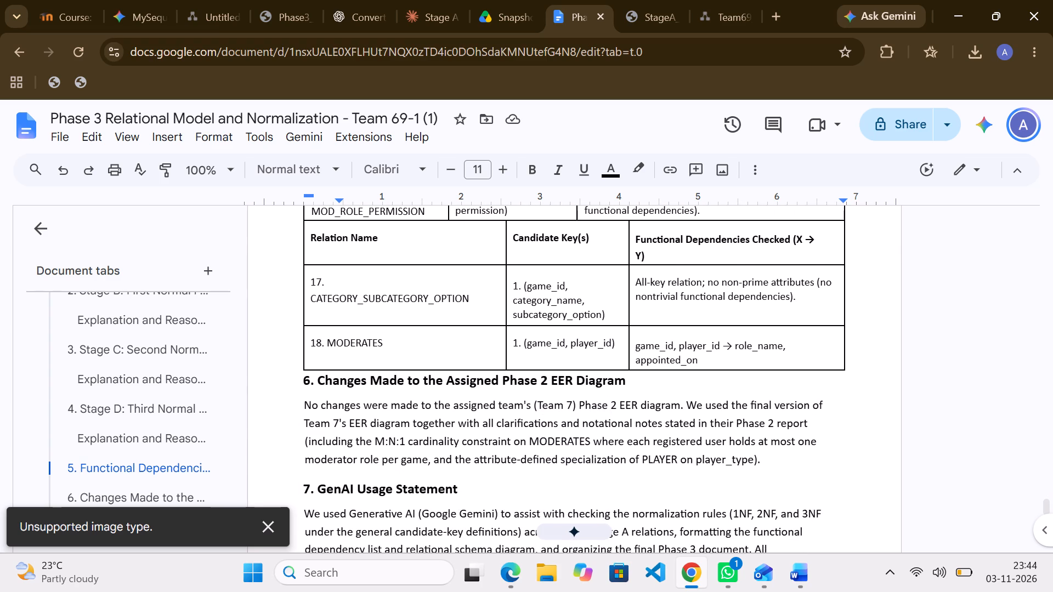
Delete the stray "Page 10 of 10" line and the extra page after the GenAI Usage Statement.
scroll(647, 465, "down", 3)
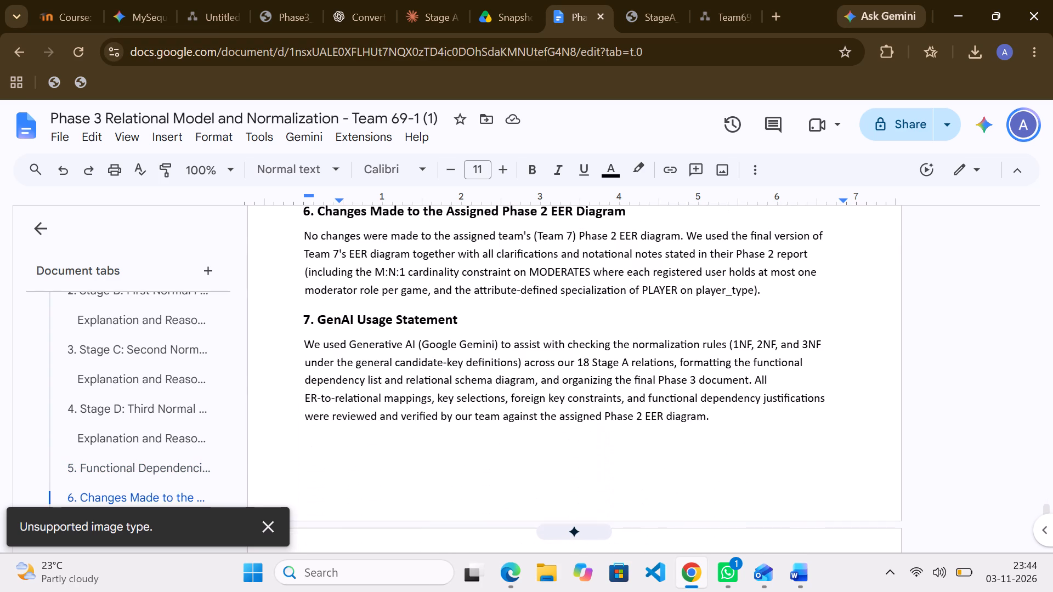
scroll(647, 465, "down", 3)
left_click(647, 465)
scroll(647, 465, "up", 2)
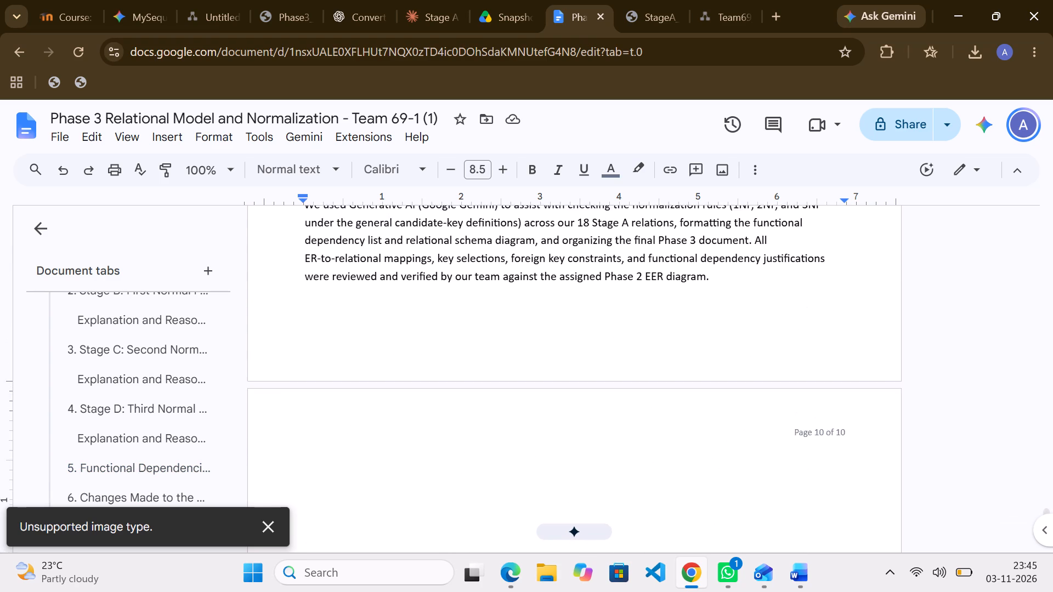
scroll(647, 465, "up", 1)
key("BackSpace")
key("BackSpace")
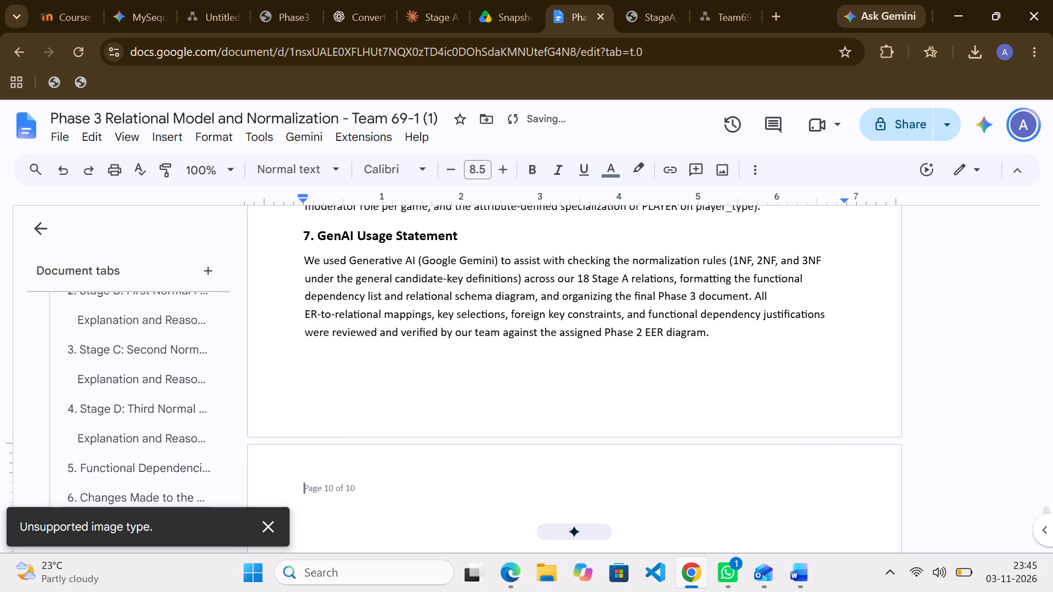
key("Right")
key("Right")
key("Right")
key("Right")
key("Right")
key("Right")
key("Right")
key("Right")
key("Right")
key("Right")
key("Right")
key("Right")
key("Right")
key("BackSpace")
key("BackSpace")
key("BackSpace")
key("BackSpace")
key("BackSpace")
key("BackSpace")
key("BackSpace")
key("BackSpace")
key("BackSpace")
key("BackSpace")
key("BackSpace")
key("BackSpace")
key("BackSpace")
key("BackSpace")
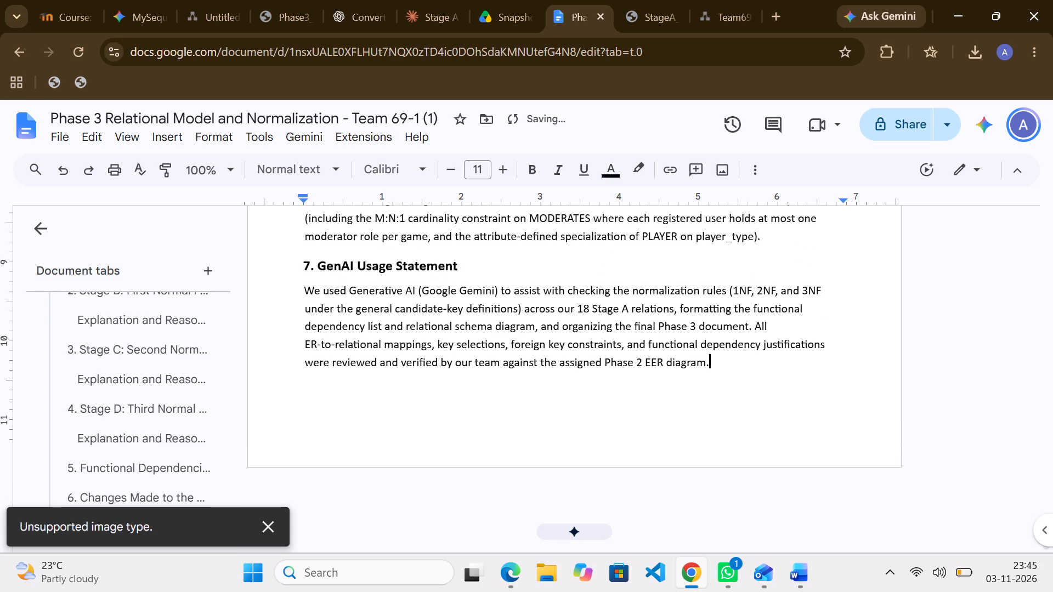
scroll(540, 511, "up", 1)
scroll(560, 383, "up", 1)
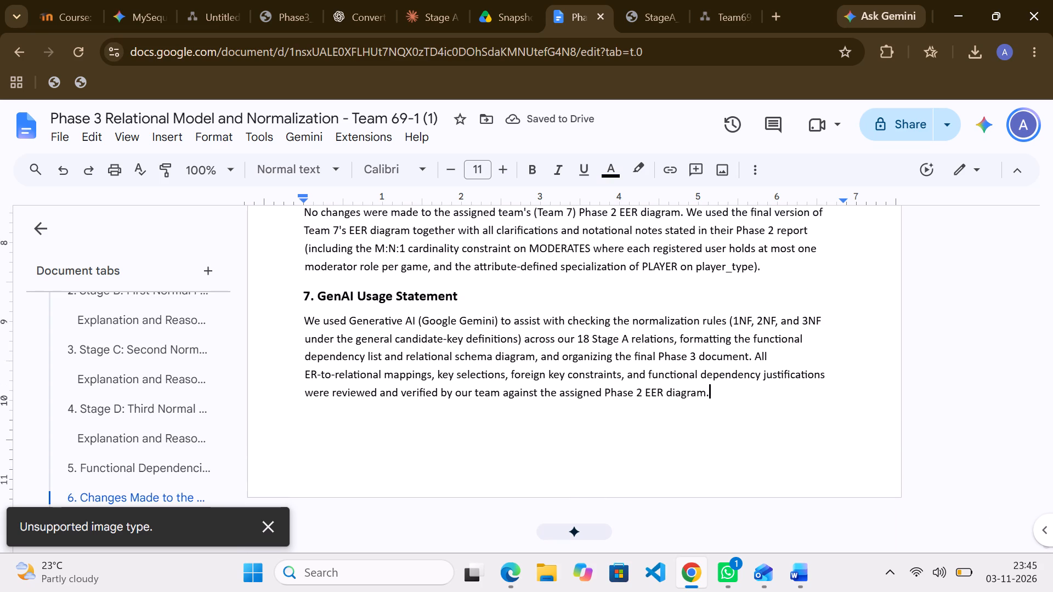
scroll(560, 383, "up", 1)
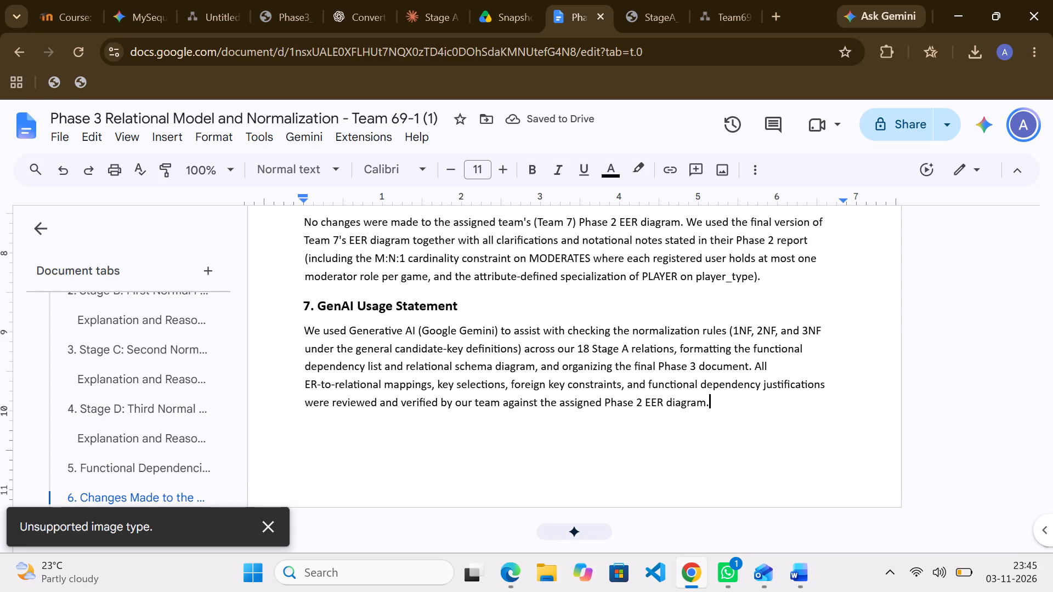
In the GenAI Usage Statement, delete the parenthetical "(Google Gemini)" after "Generative AI" and keep a single space there.
left_click_drag(497, 333, 416, 332)
key("BackSpace")
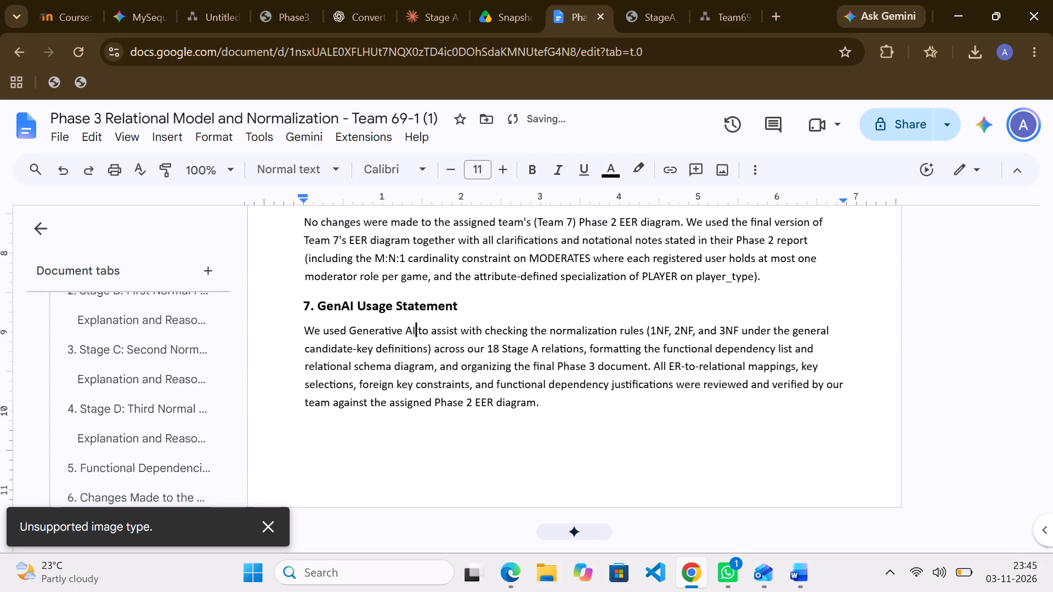
key("Right")
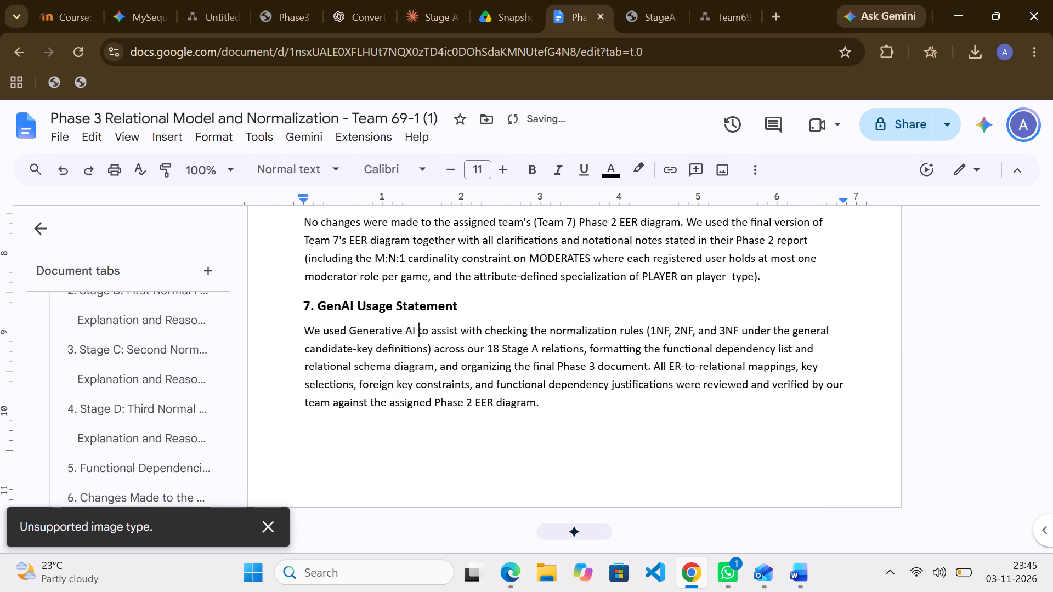
triple_click(443, 334)
left_click(449, 339)
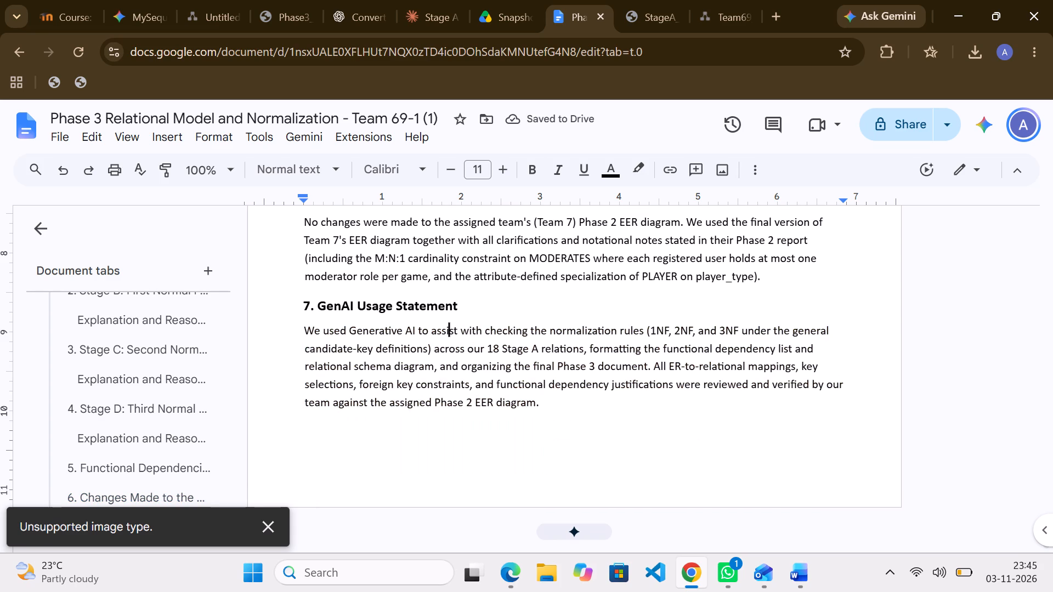
Check Section 6 and the later rows of the Section 5 candidate key table, including the page break before CATEGORY.
scroll(449, 339, "up", 4)
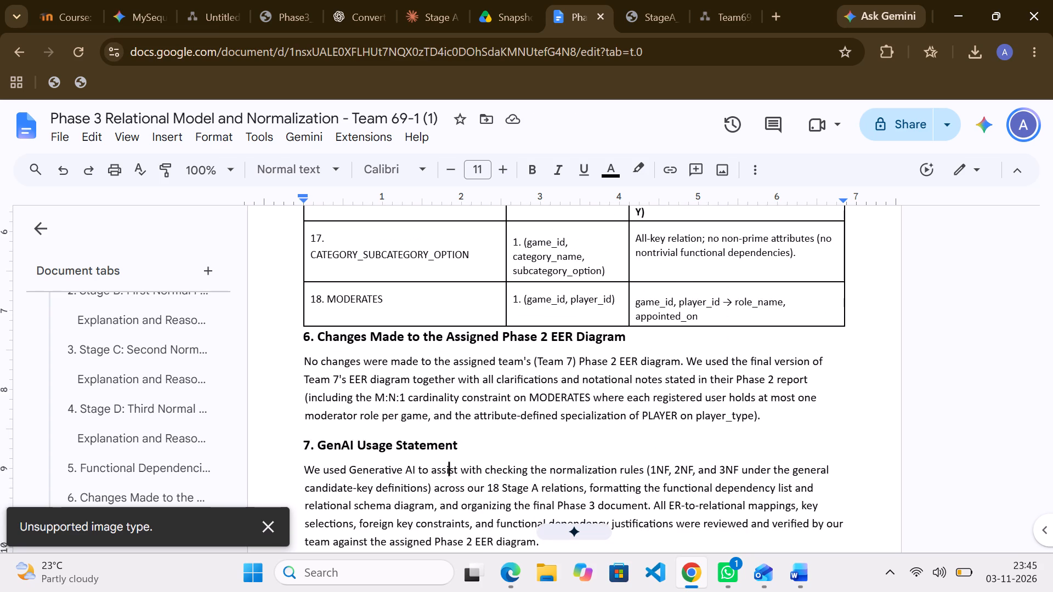
scroll(449, 339, "up", 2)
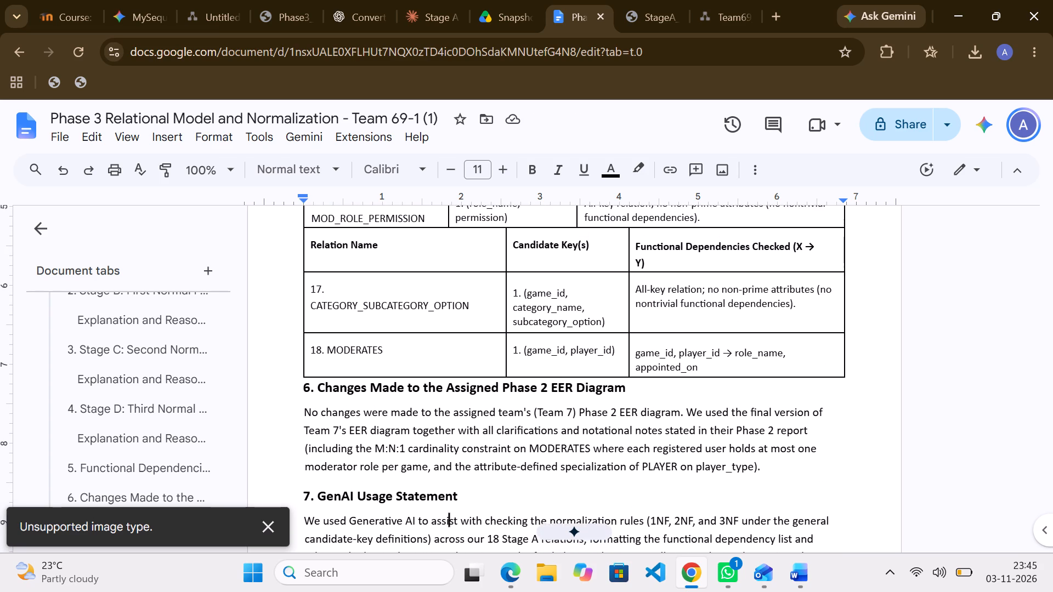
scroll(449, 339, "up", 2)
scroll(449, 339, "down", 1)
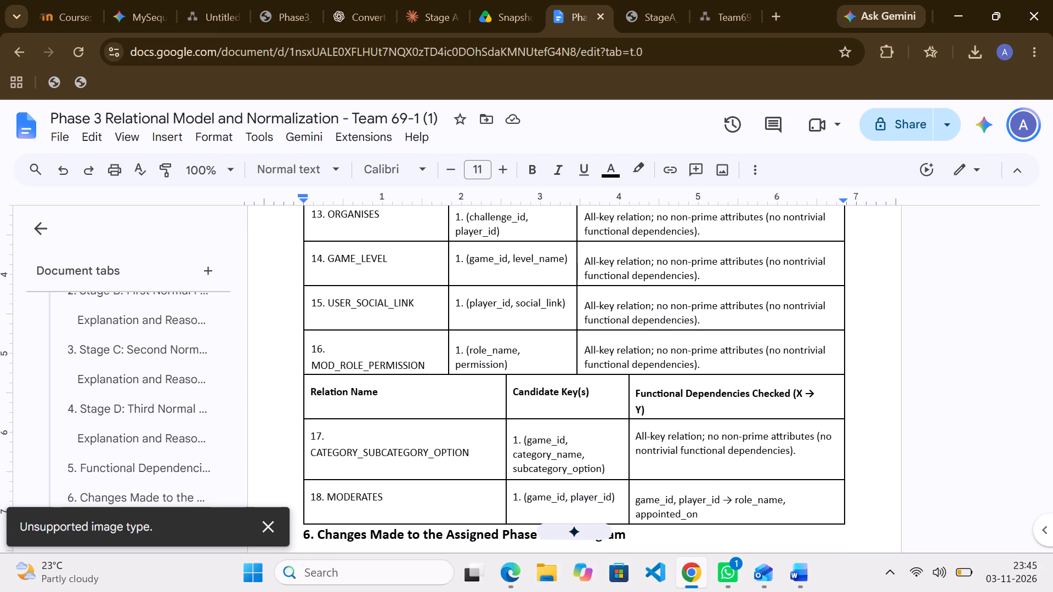
scroll(449, 339, "down", 1)
scroll(449, 339, "up", 8)
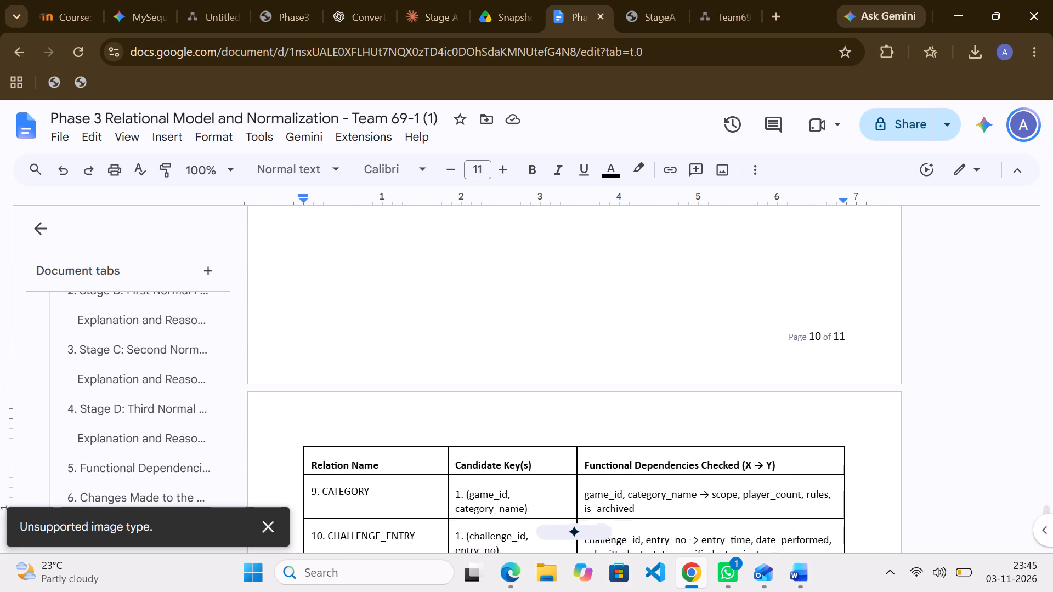
scroll(449, 339, "up", 1)
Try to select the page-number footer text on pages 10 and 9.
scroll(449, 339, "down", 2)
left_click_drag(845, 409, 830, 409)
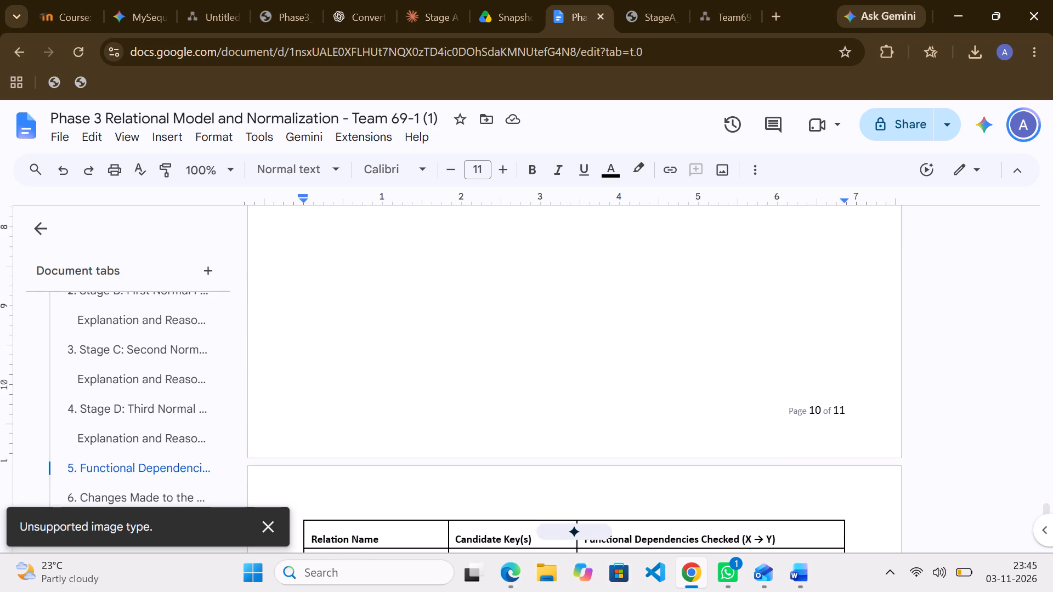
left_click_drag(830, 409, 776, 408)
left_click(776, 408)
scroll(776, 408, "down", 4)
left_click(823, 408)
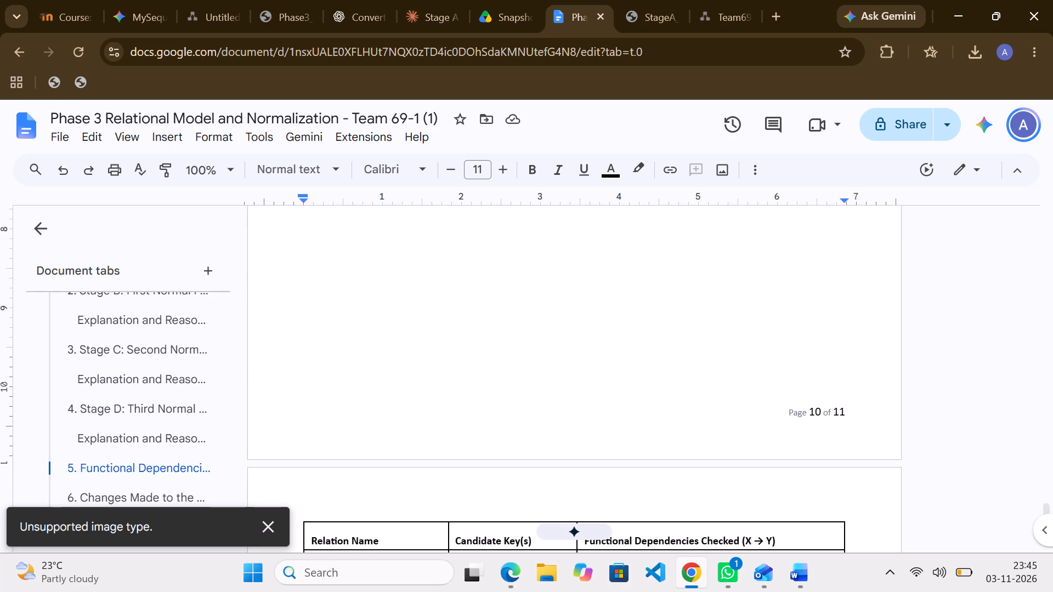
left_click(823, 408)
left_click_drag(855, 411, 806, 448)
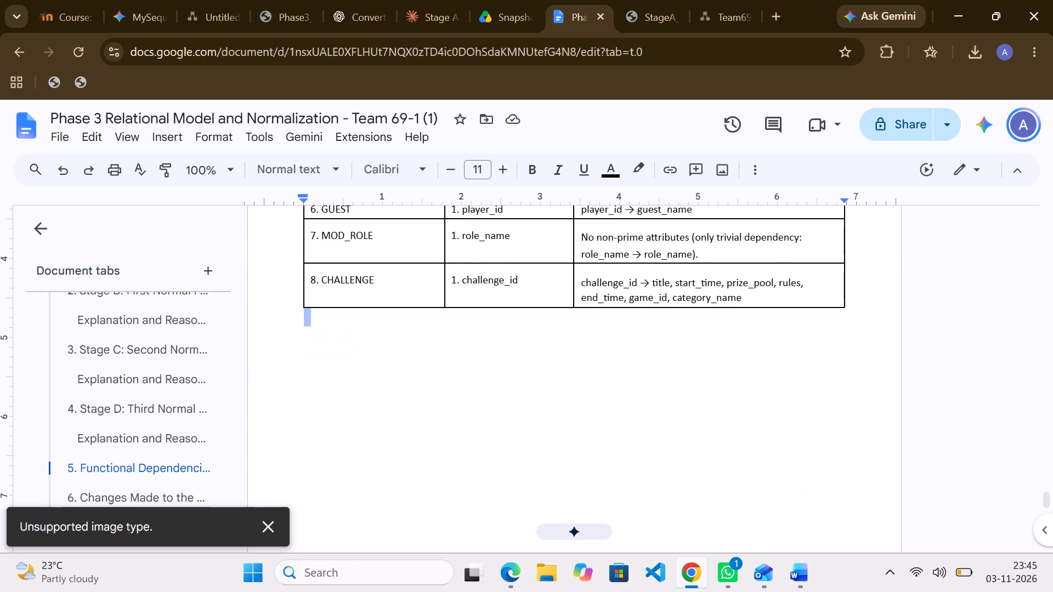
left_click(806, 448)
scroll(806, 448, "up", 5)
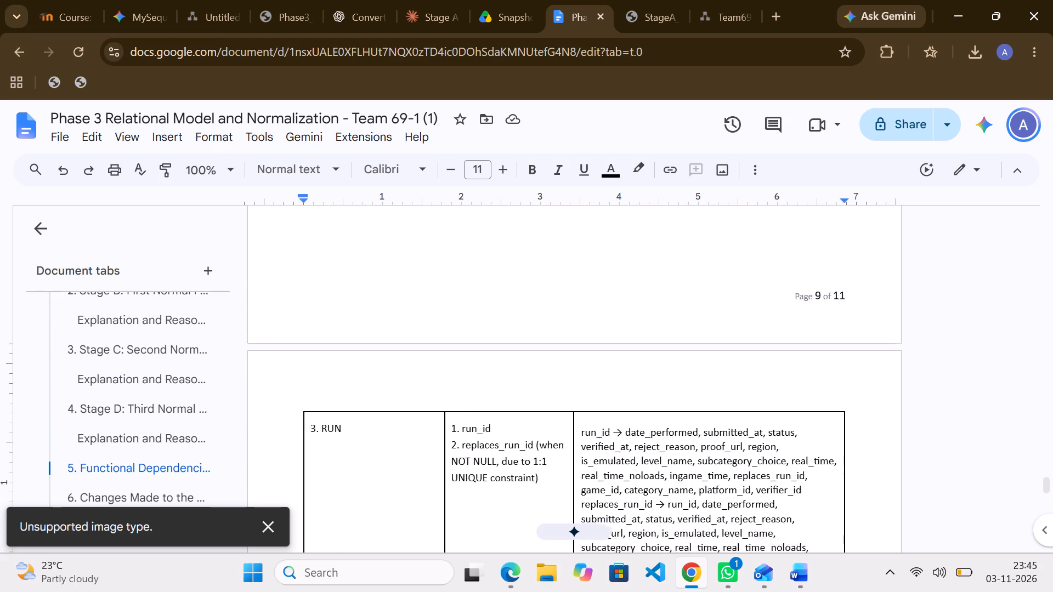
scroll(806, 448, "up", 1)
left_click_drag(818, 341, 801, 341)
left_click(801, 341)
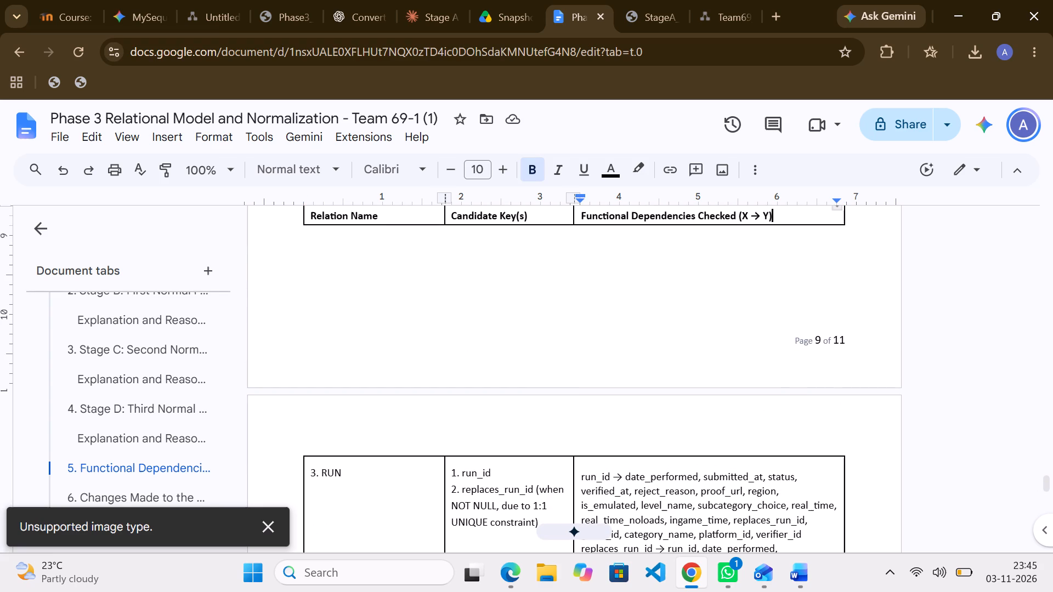
Examine the first rows of the Section 5 table and reread the Stage D Third Normal Form reasoning.
scroll(801, 341, "up", 3)
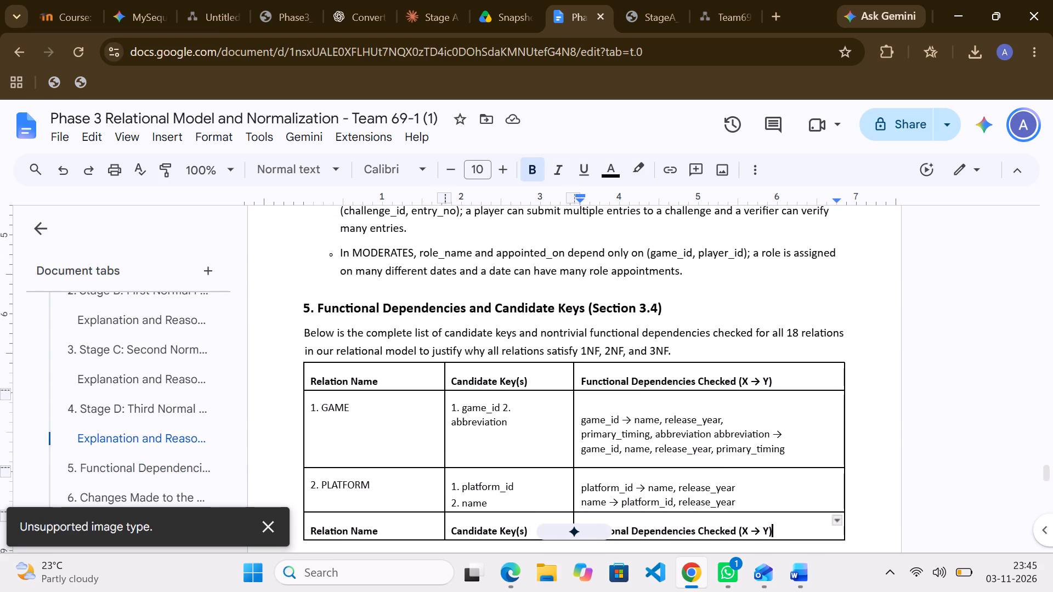
left_click(772, 502)
scroll(772, 502, "down", 1)
left_click(855, 468)
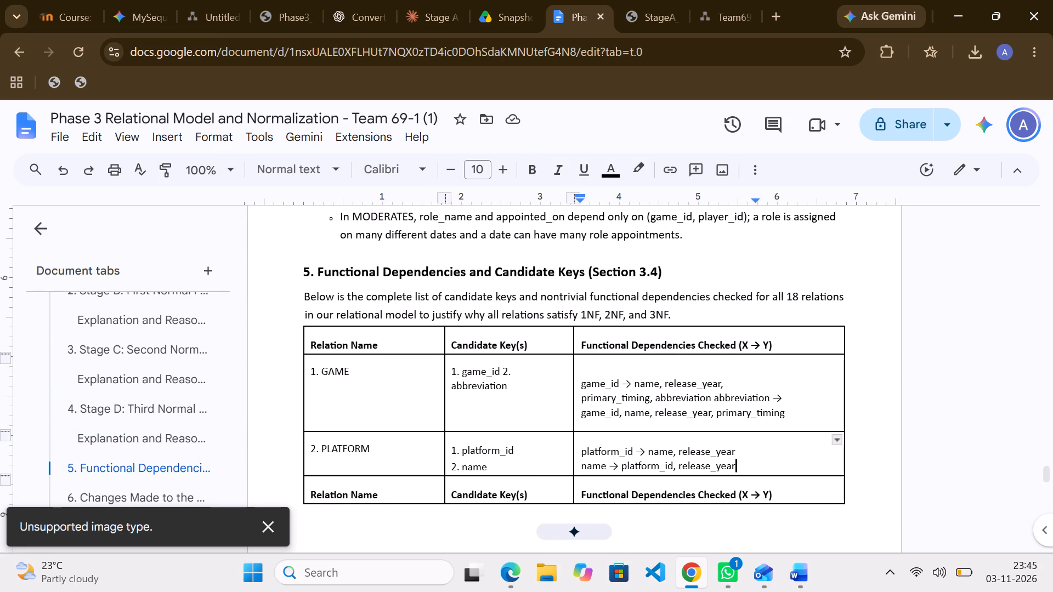
scroll(855, 468, "up", 1)
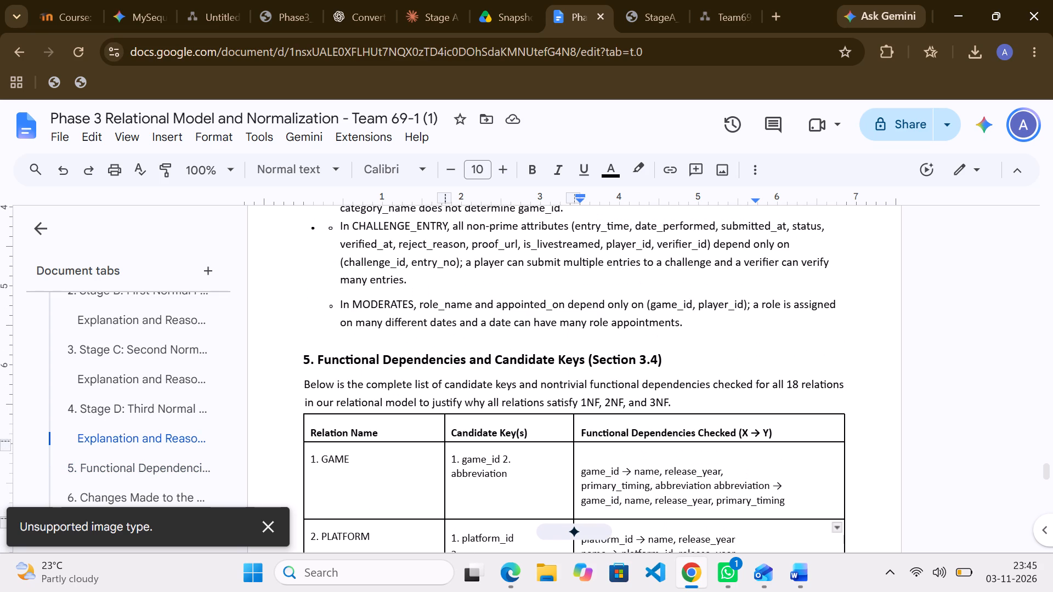
scroll(715, 389, "up", 3)
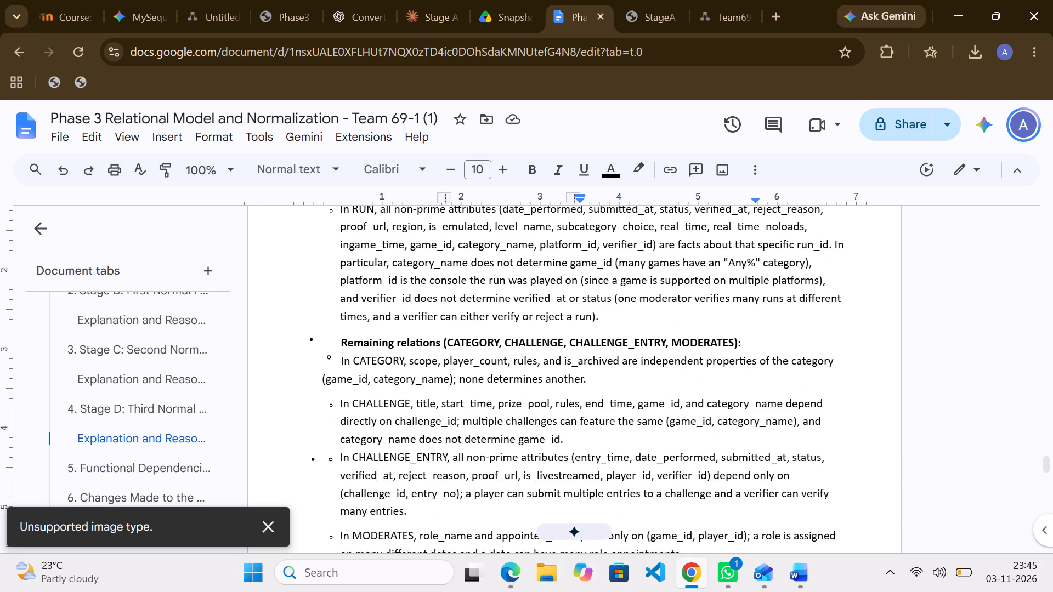
scroll(715, 389, "up", 5)
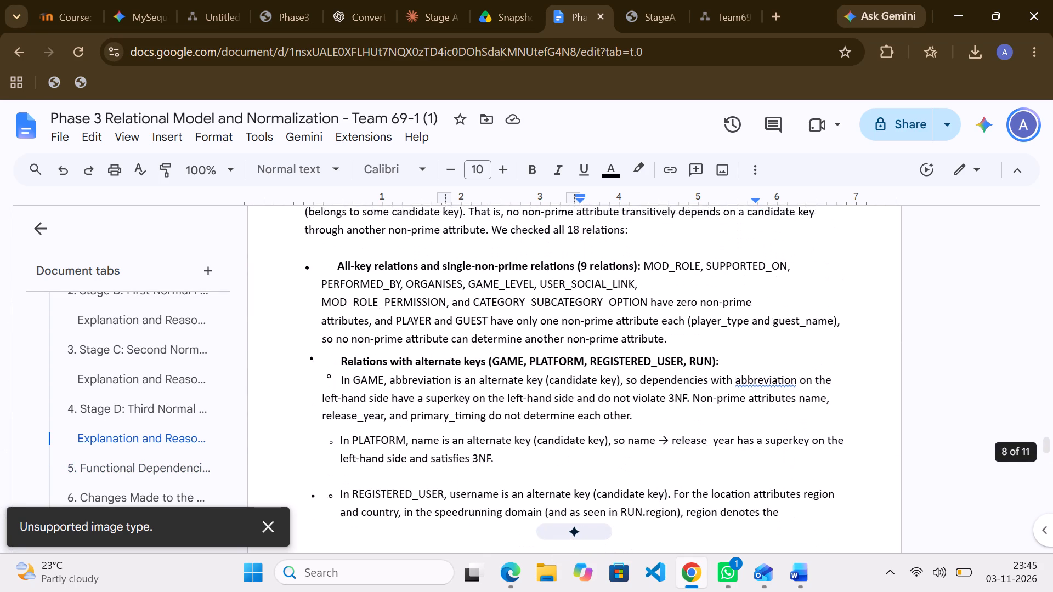
scroll(715, 389, "up", 3)
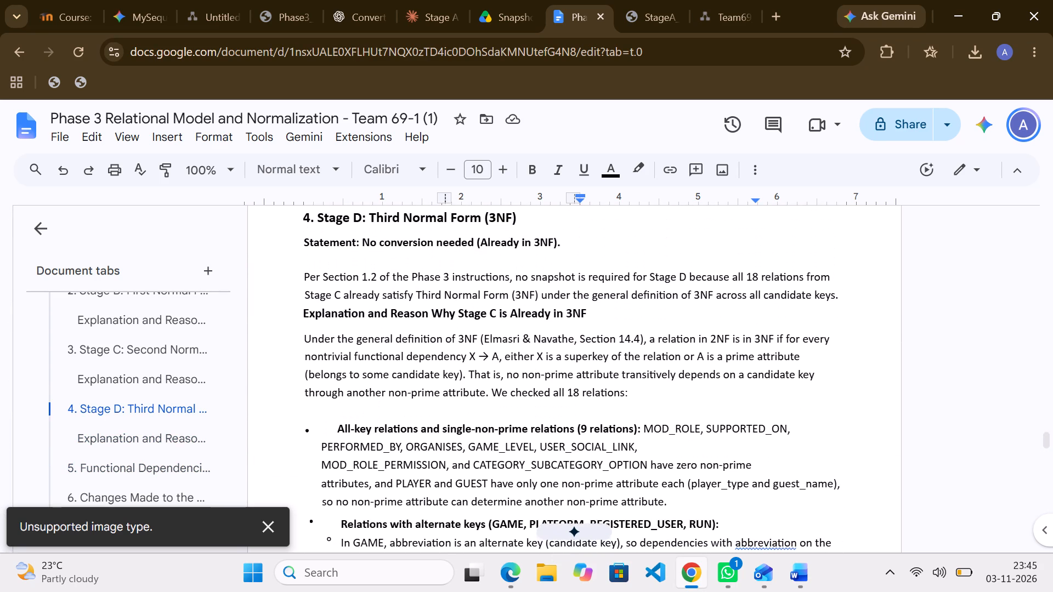
In Stage D's bullet on all-key and single-non-prime relations, change the relation count in parentheses to 10.
scroll(715, 389, "up", 1)
scroll(715, 389, "down", 1)
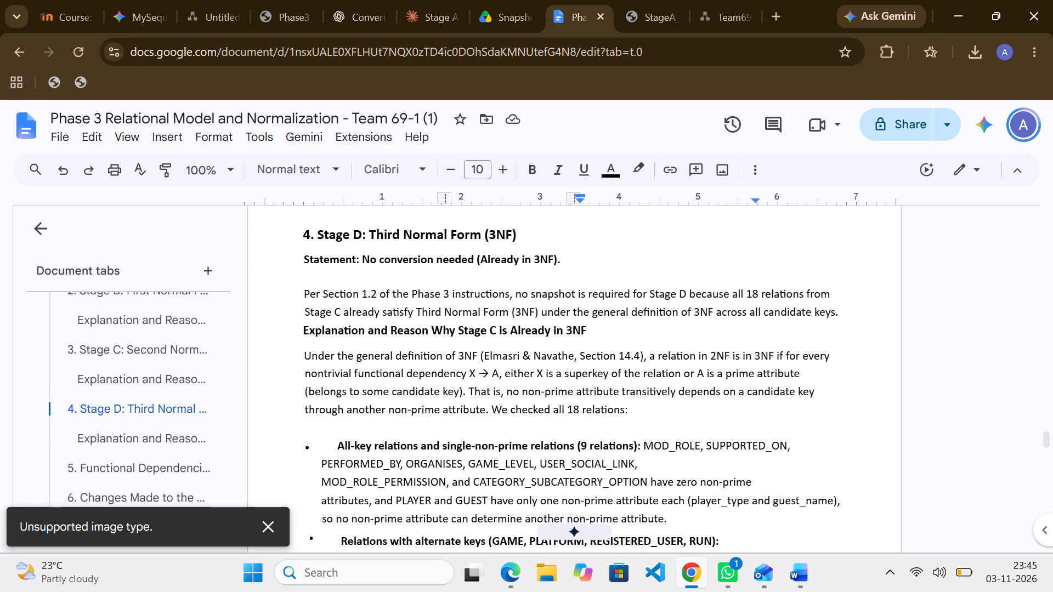
left_click(588, 443)
key("BackSpace")
type("10")
Delete the citation "(Elmasri & Navathe, Section 14.4)" from the 2NF definition in the Stage C explanation.
scroll(588, 443, "up", 3)
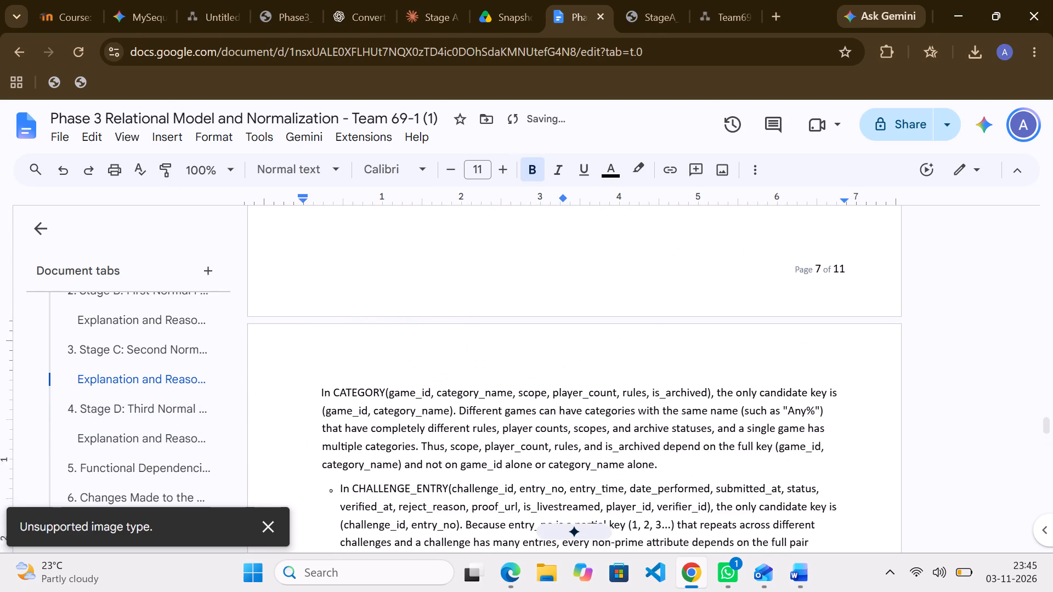
scroll(588, 443, "up", 1)
scroll(588, 443, "down", 1)
scroll(588, 443, "up", 1)
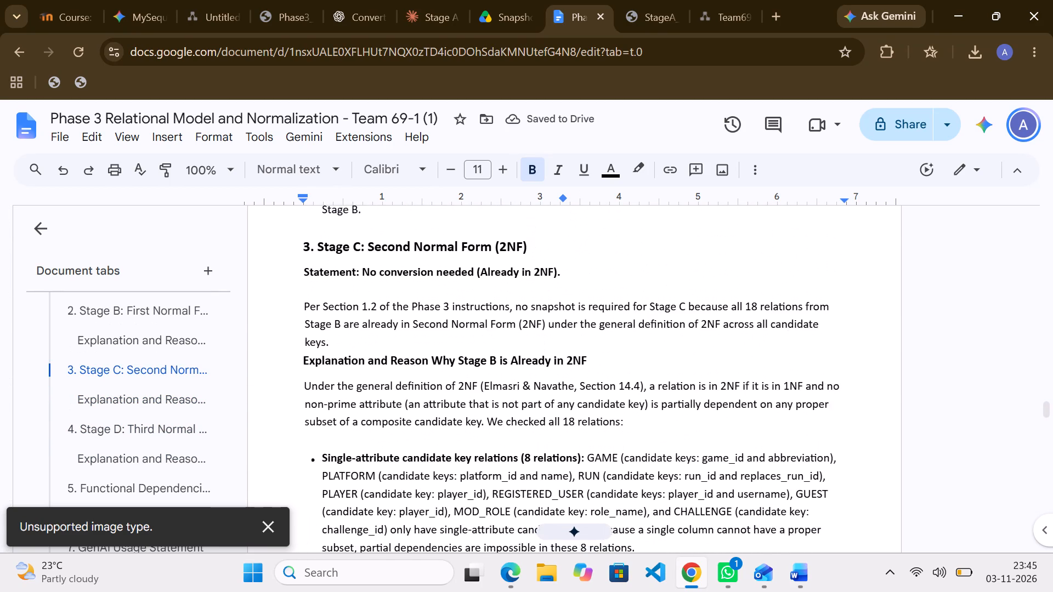
scroll(588, 443, "up", 1)
left_click_drag(642, 433, 482, 432)
key("BackSpace")
key("BackSpace")
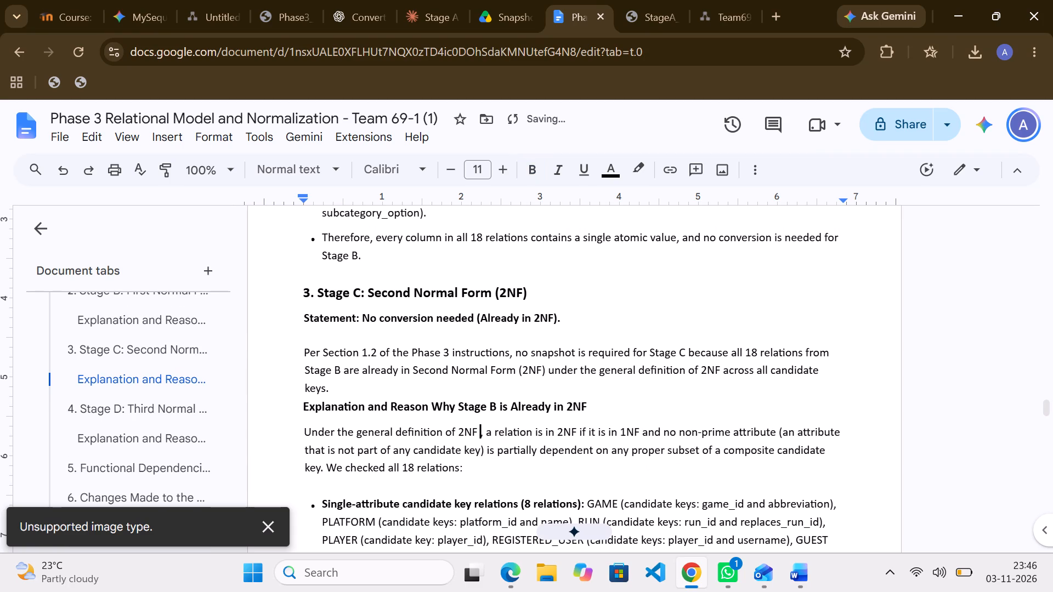
Look back through Stage B, the Stage A snapshot with its Drive link, and the mapping sections up to the report title.
scroll(482, 432, "up", 1)
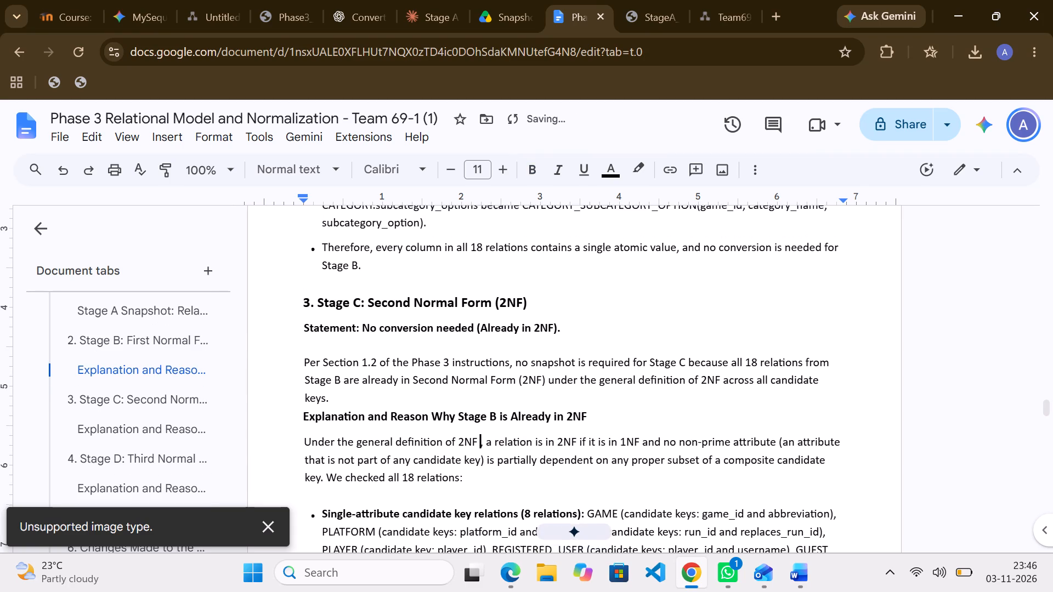
scroll(482, 432, "up", 3)
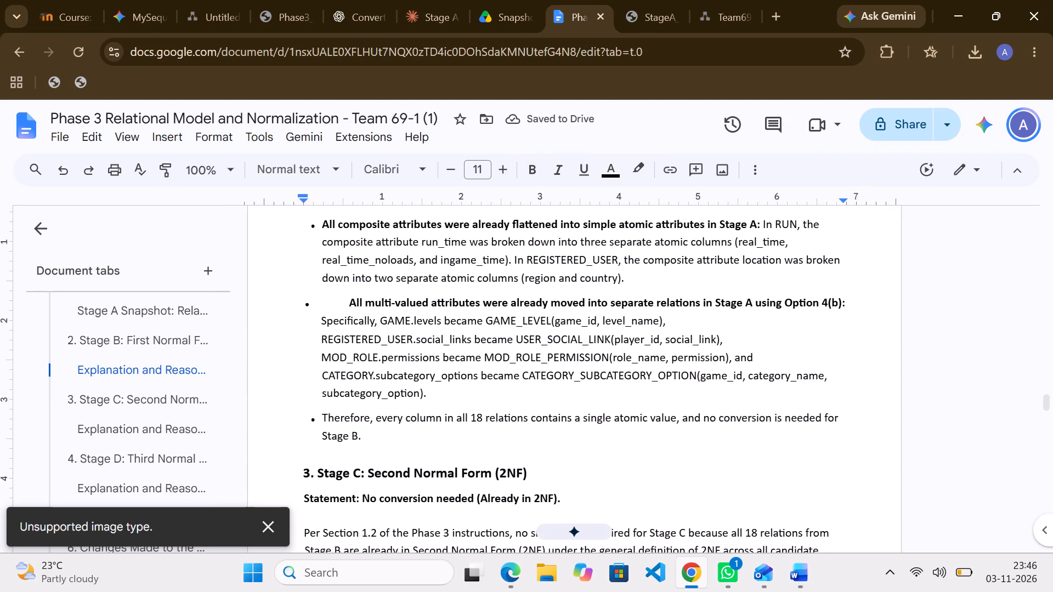
scroll(482, 432, "up", 4)
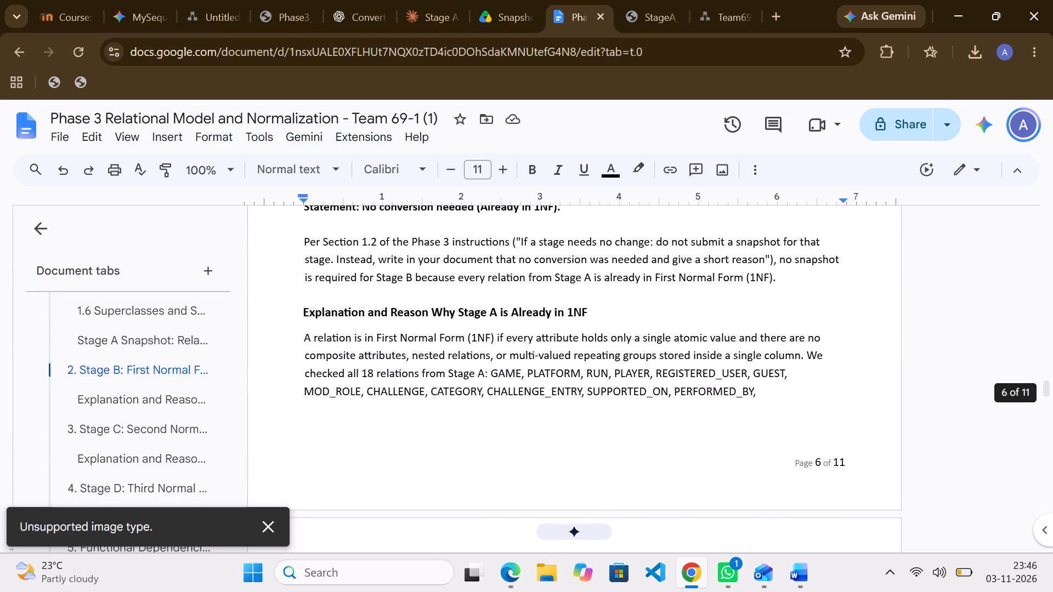
scroll(482, 432, "up", 2)
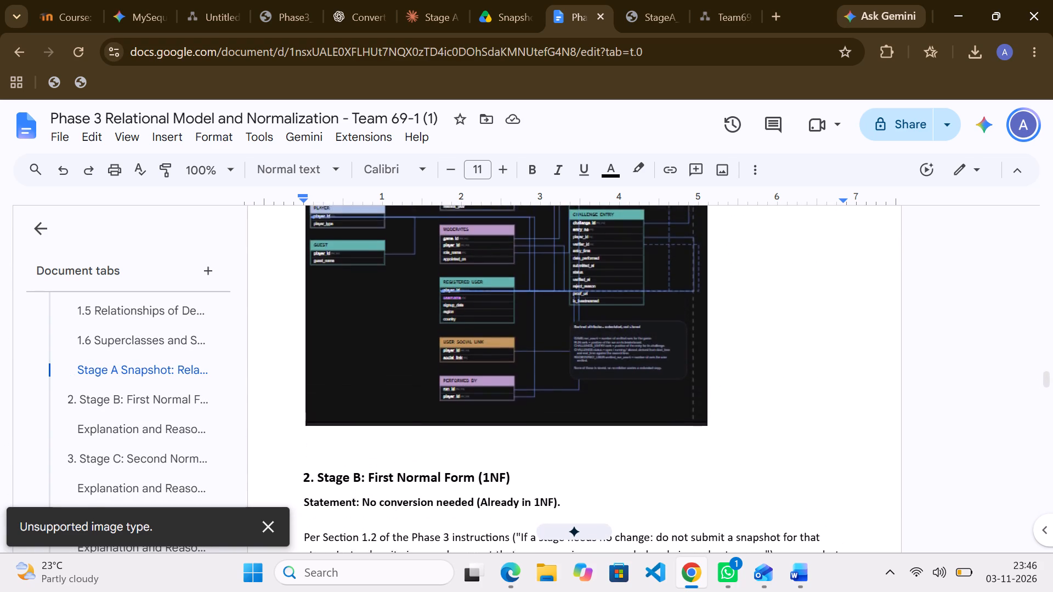
scroll(482, 432, "up", 3)
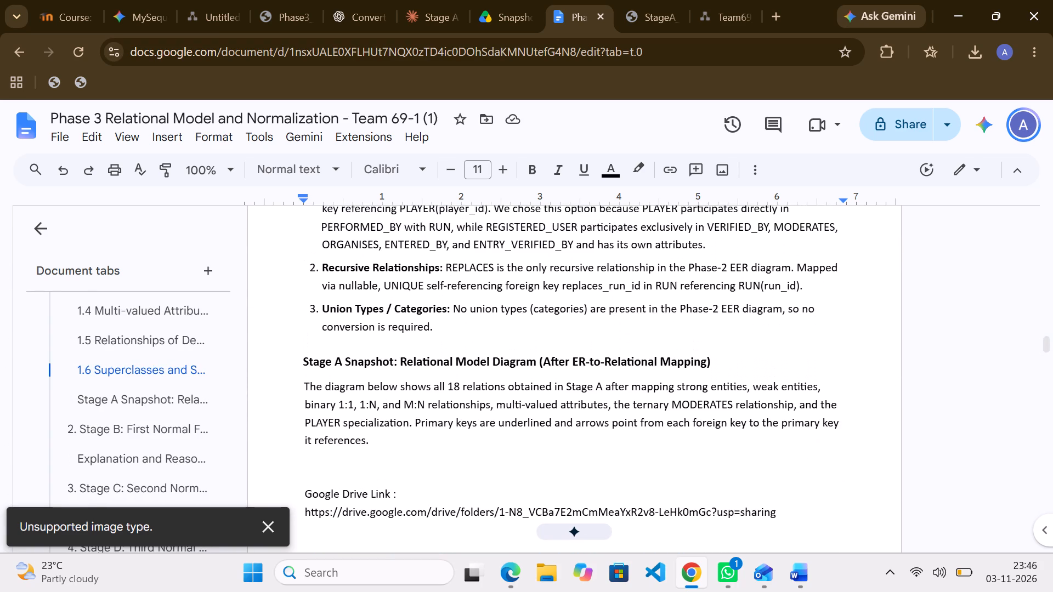
scroll(482, 432, "up", 5)
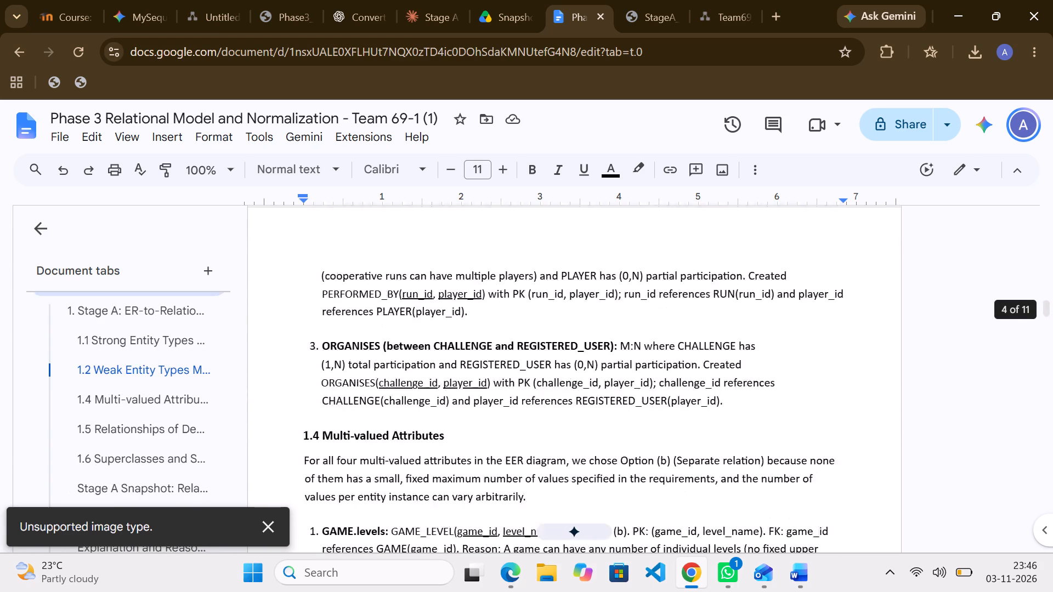
scroll(482, 432, "up", 4)
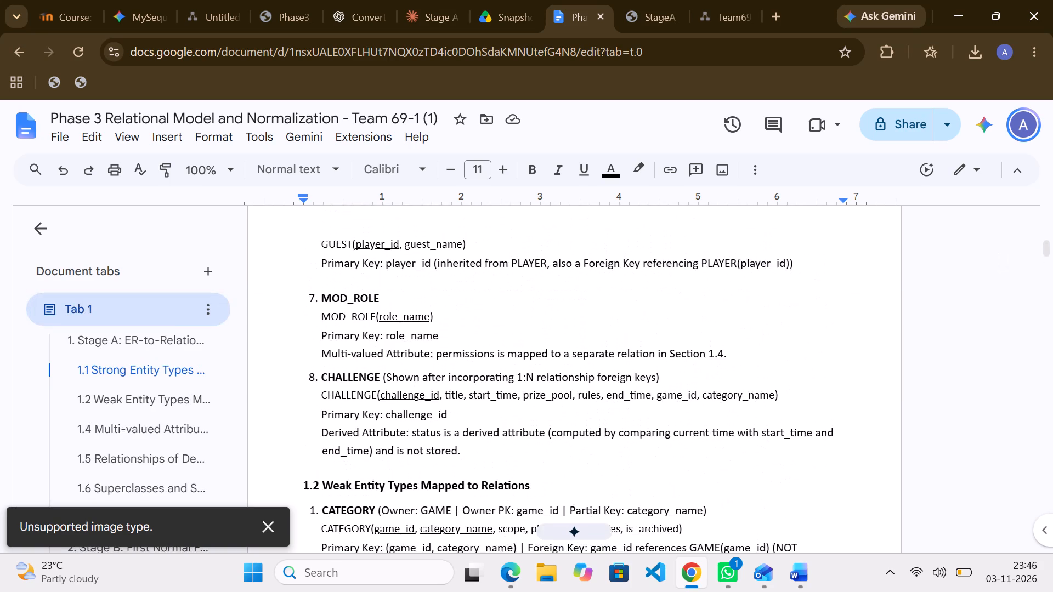
scroll(482, 432, "up", 8)
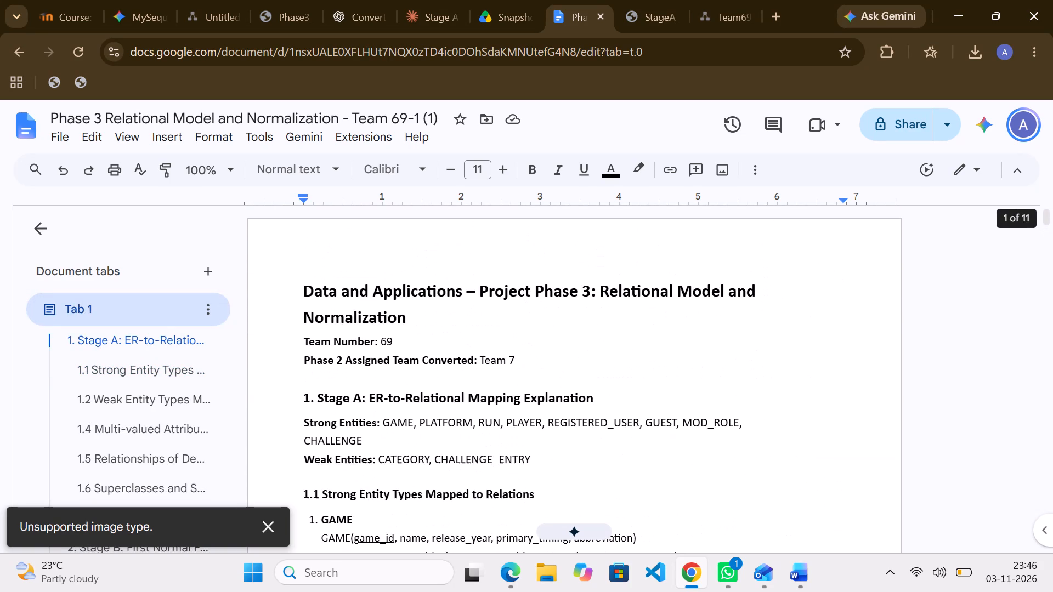
scroll(482, 432, "up", 1)
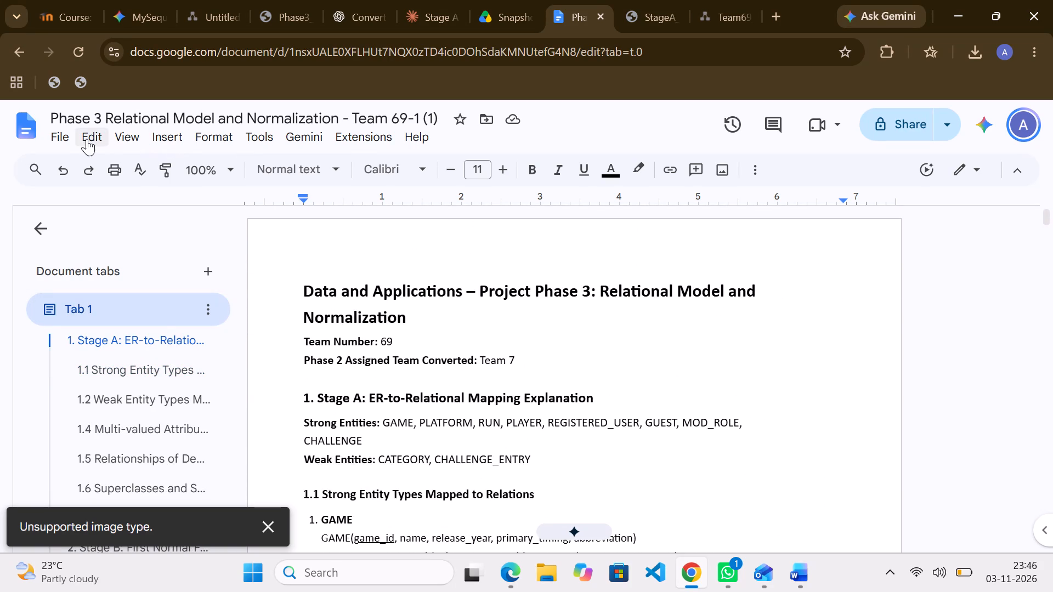
Rename the document as 69.
left_click(206, 117)
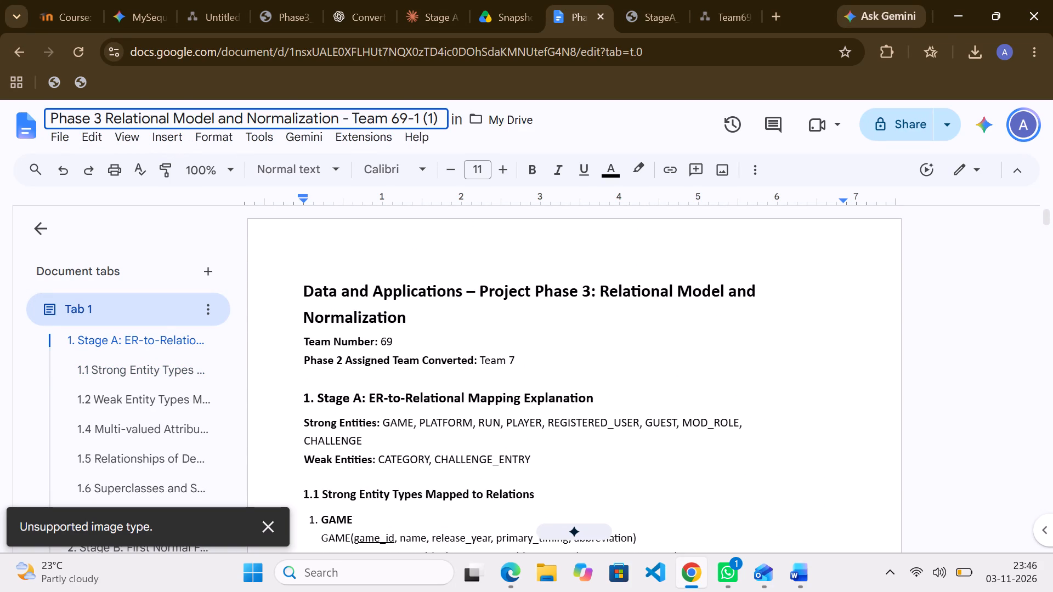
key("BackSpace")
key("ctrl+a")
key("BackSpace")
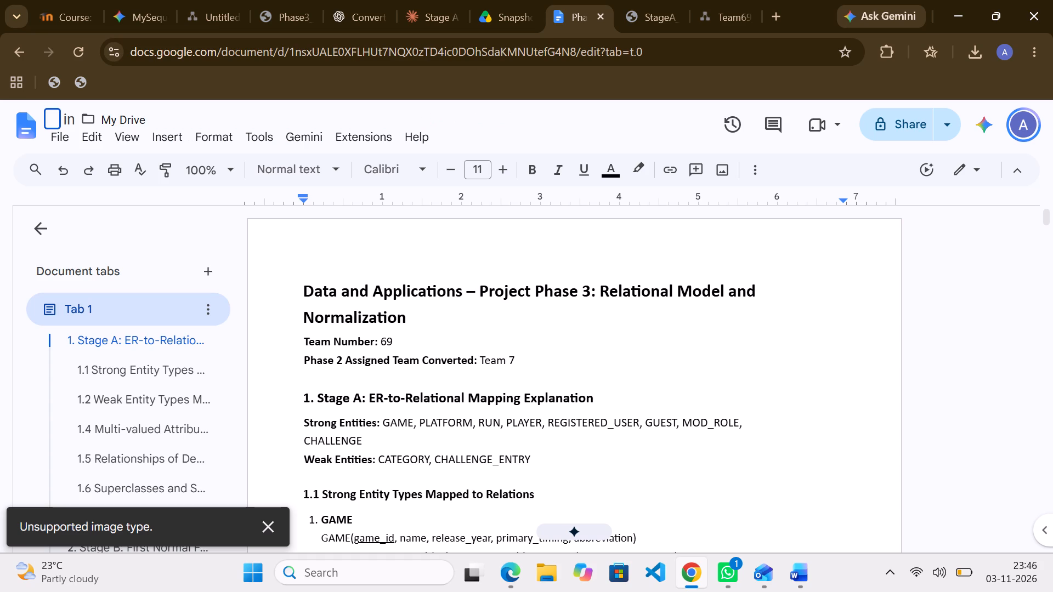
type("69")
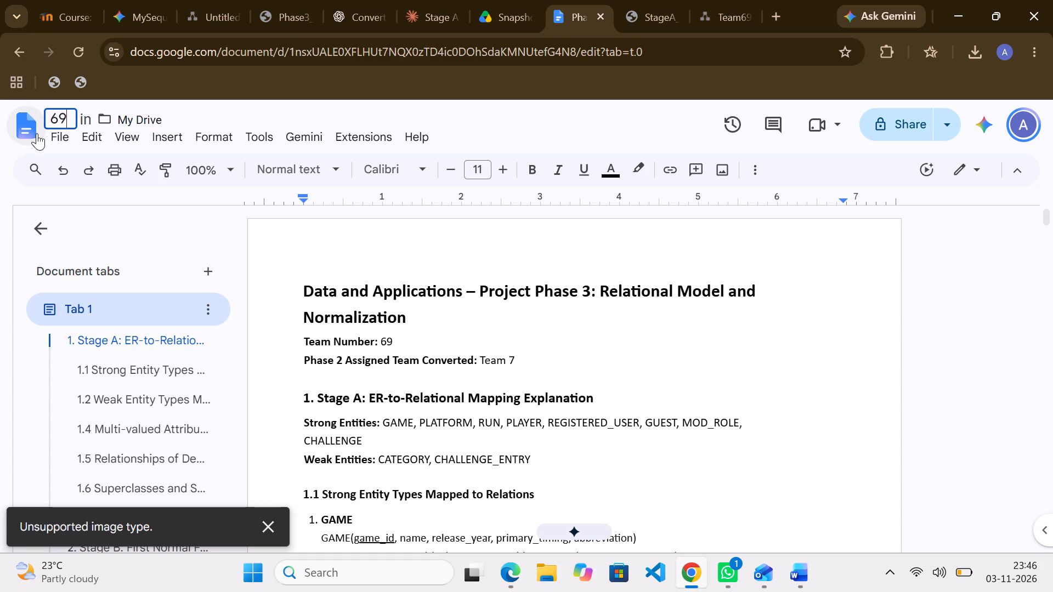
left_click(51, 137)
Download the document as a PDF.
left_click(58, 139)
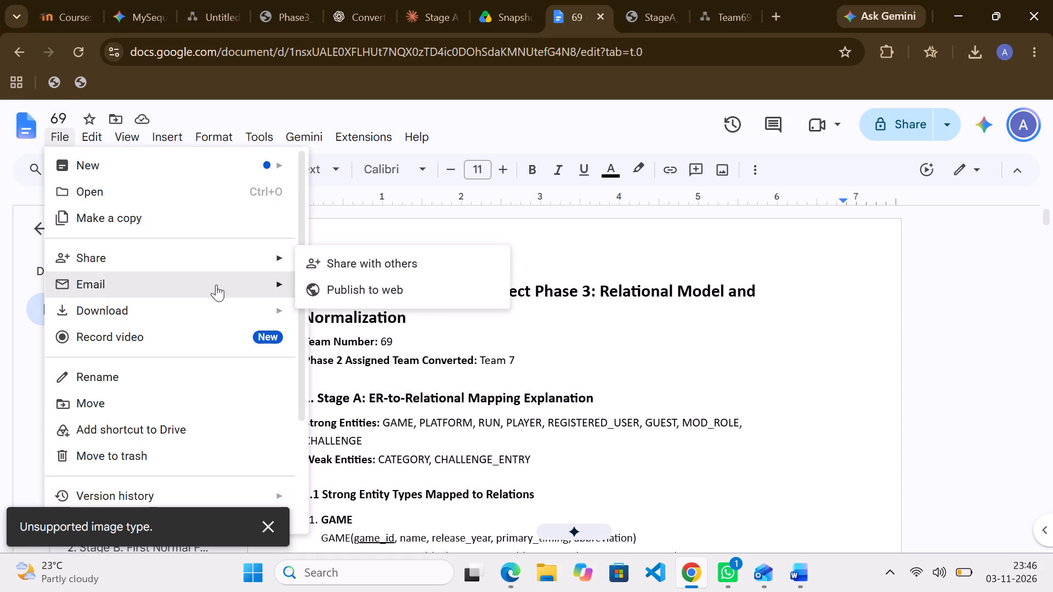
left_click(360, 349)
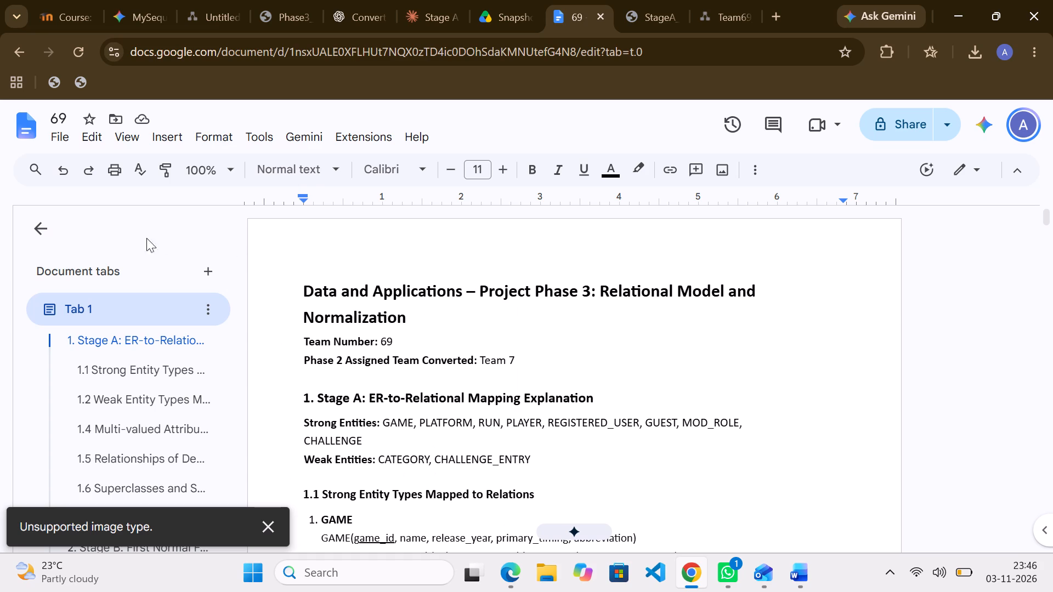
Look over the Stage A mapping sections, the Google Drive link, the Stage A snapshot and the start of Stage B.
scroll(369, 356, "down", 3)
scroll(303, 468, "down", 2)
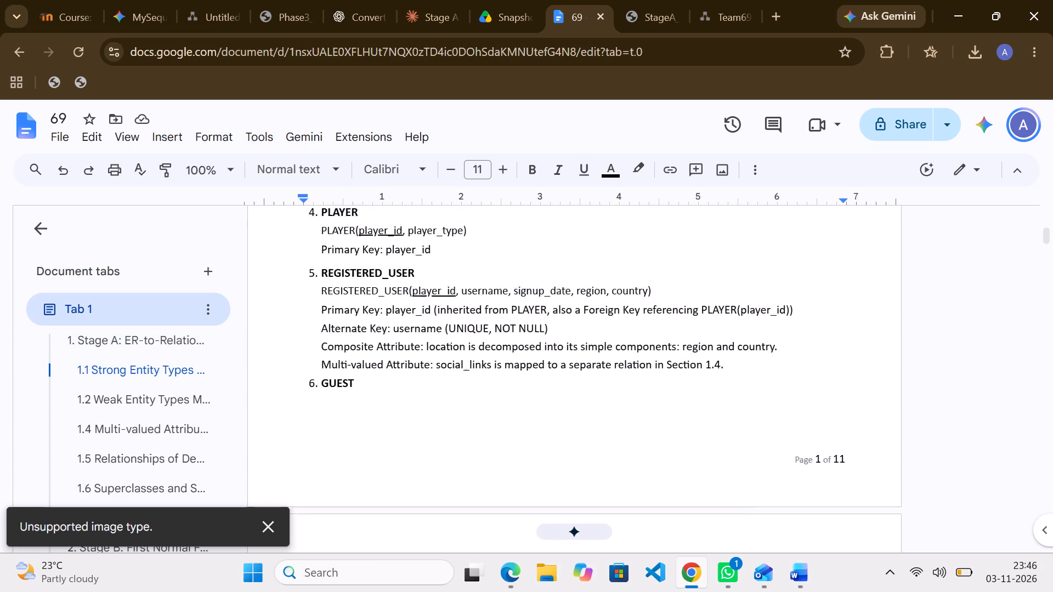
scroll(303, 468, "down", 8)
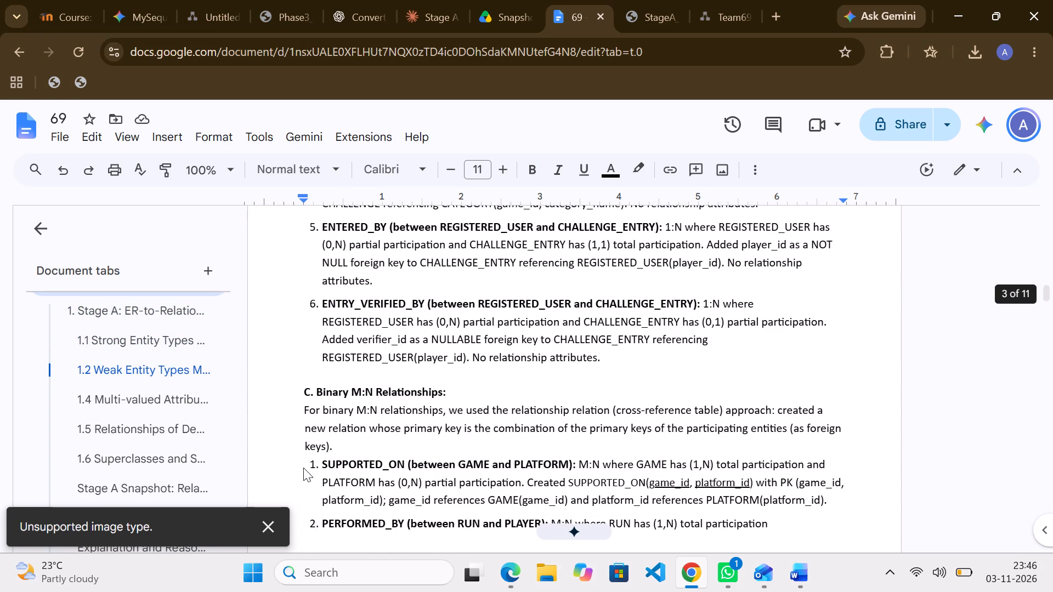
scroll(303, 468, "down", 8)
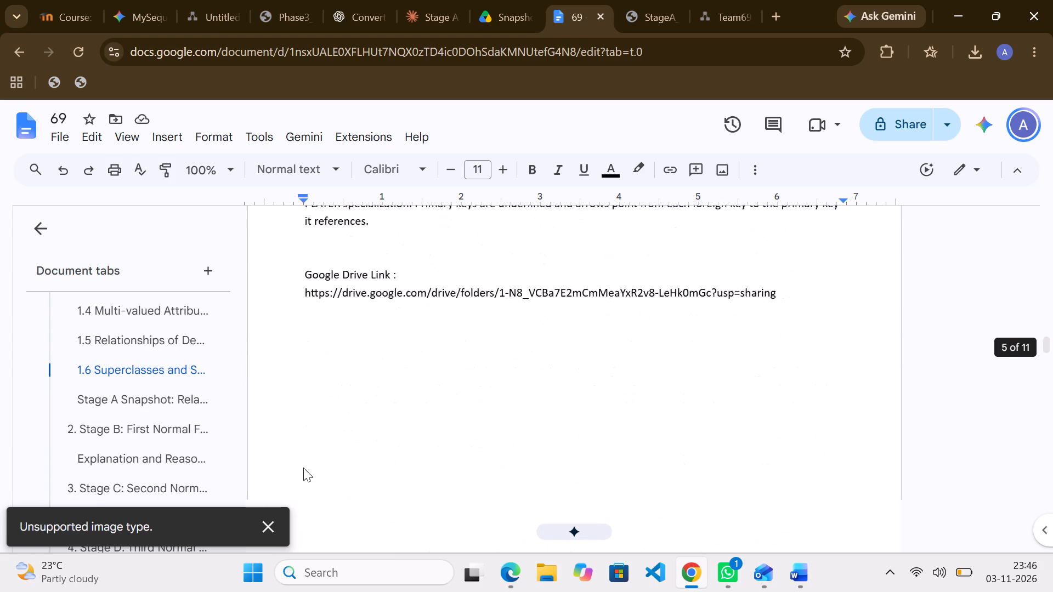
scroll(303, 468, "down", 1)
scroll(303, 468, "up", 7)
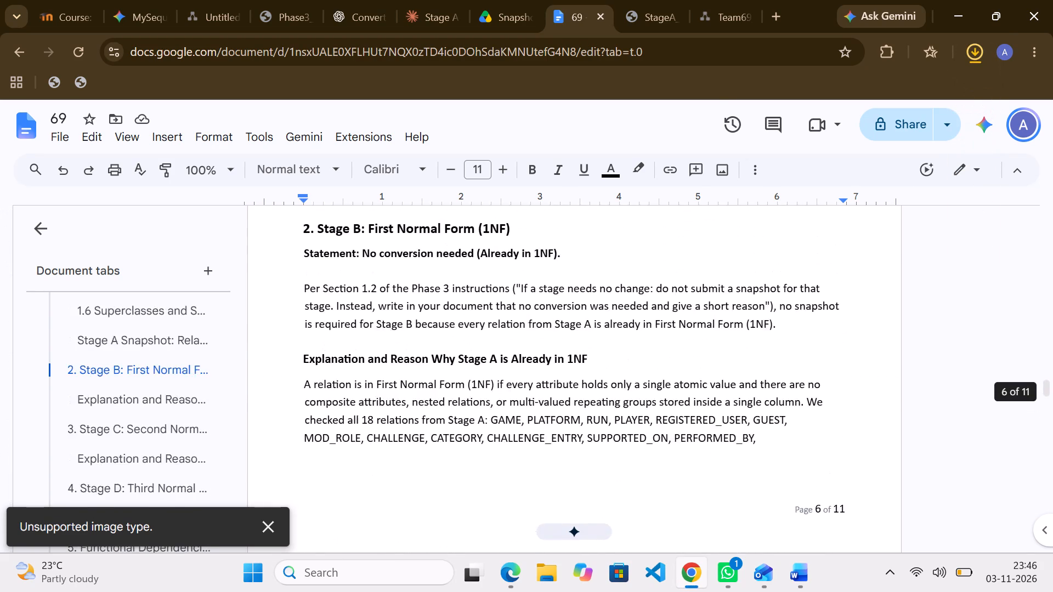
scroll(303, 468, "up", 1)
Open the downloaded file 69 (6).pdf in its own browser tab.
left_click_drag(817, 88, 808, 62)
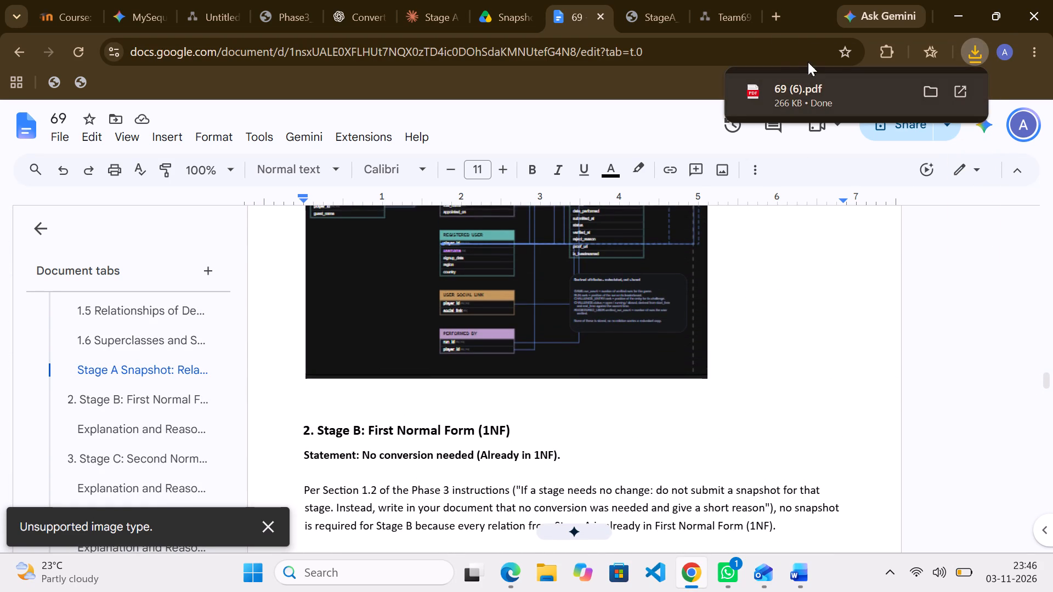
left_click_drag(808, 62, 769, 1)
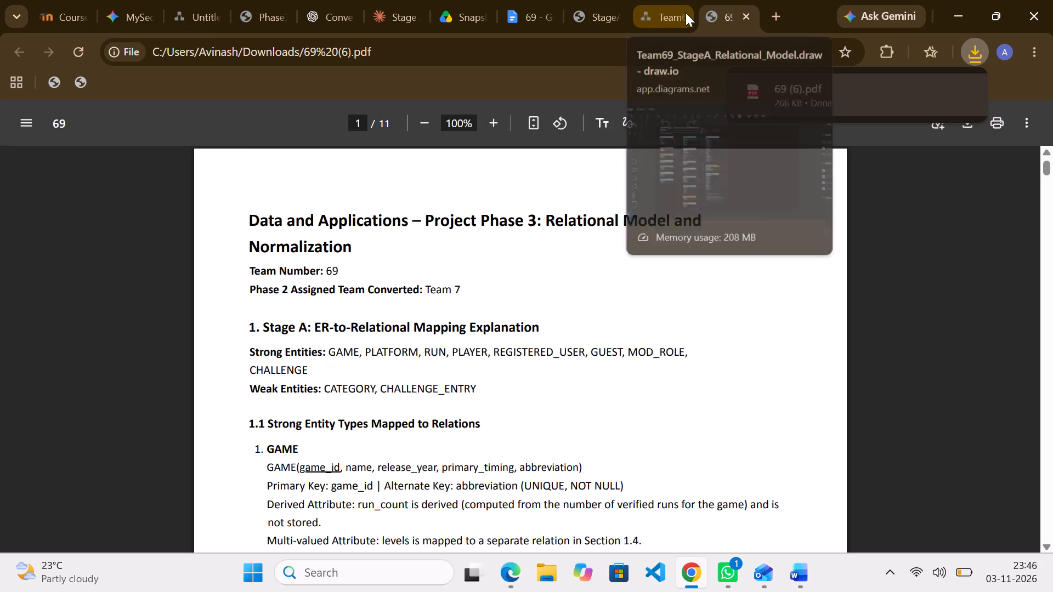
Close the draw.io tab holding the Team69_StageA_Relational_Model diagram.
left_click(686, 13)
left_click(678, 14)
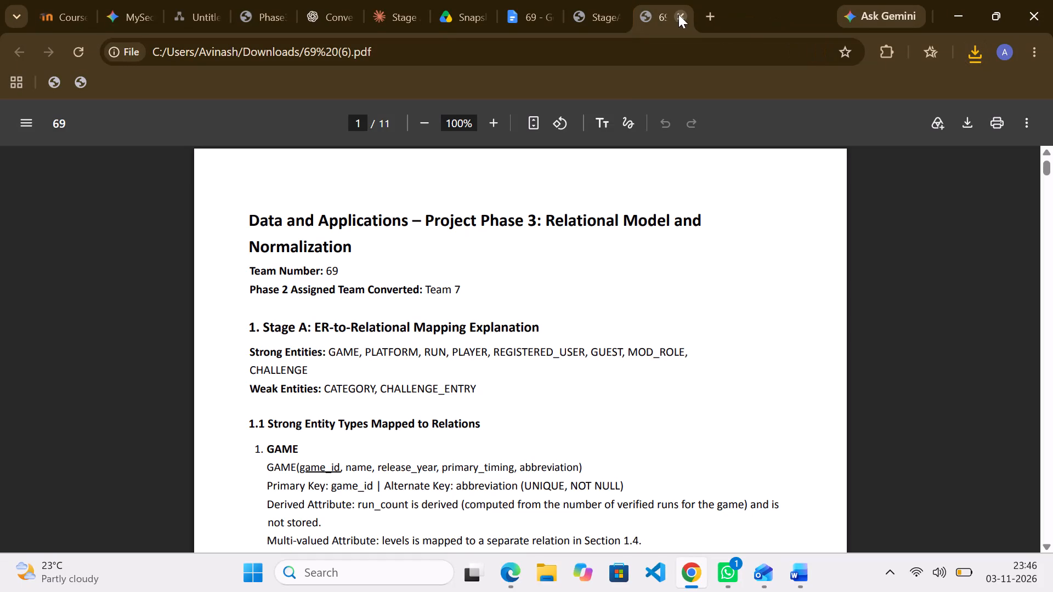
Review the PDF's Stage A pages, from the title through the relation mappings to the relational model snapshot.
scroll(603, 191, "down", 1)
scroll(504, 353, "down", 6)
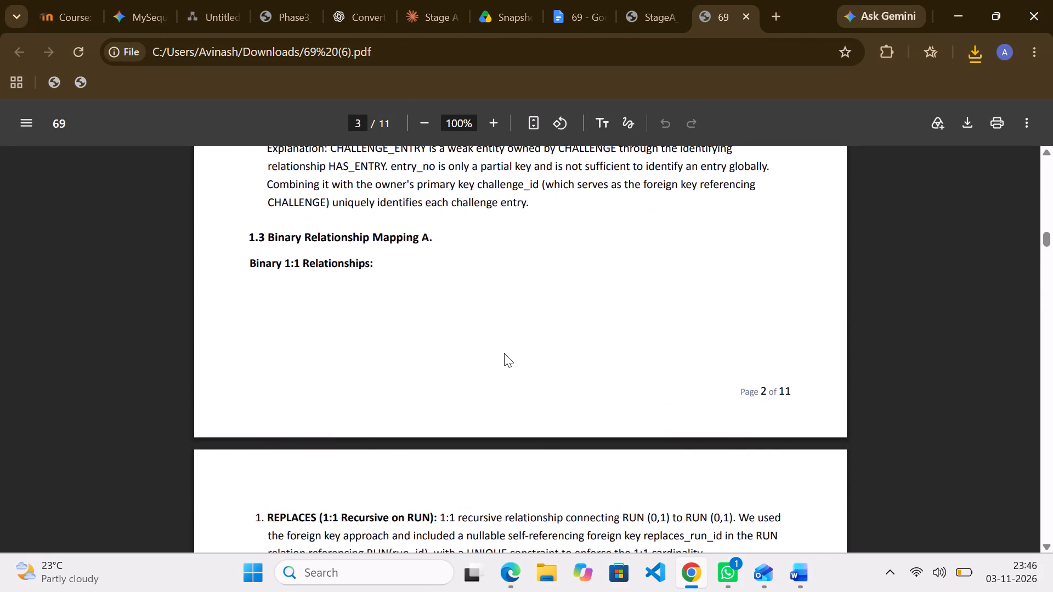
scroll(504, 353, "down", 6)
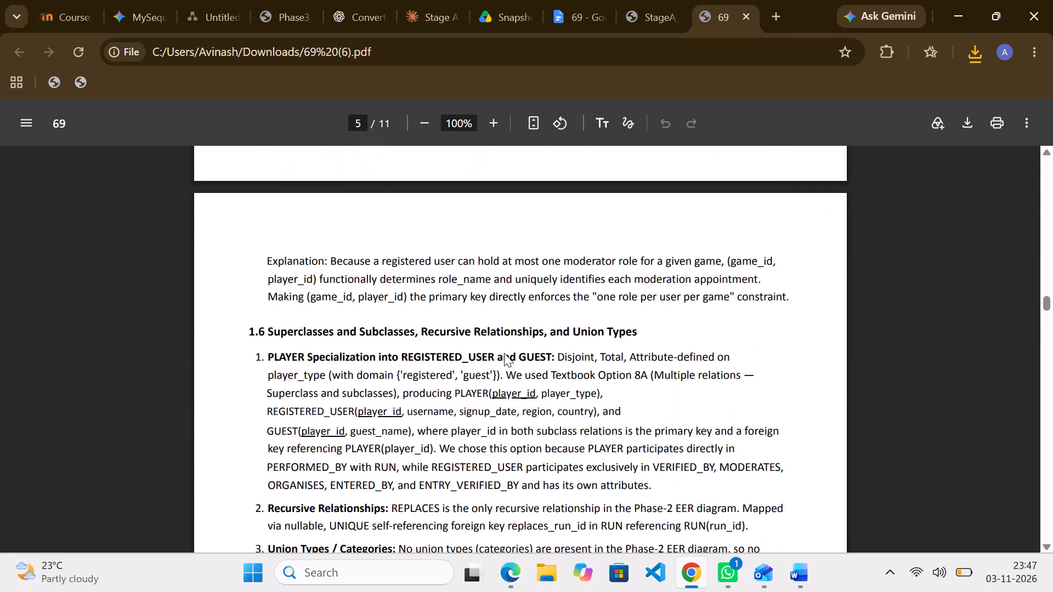
scroll(504, 353, "down", 6)
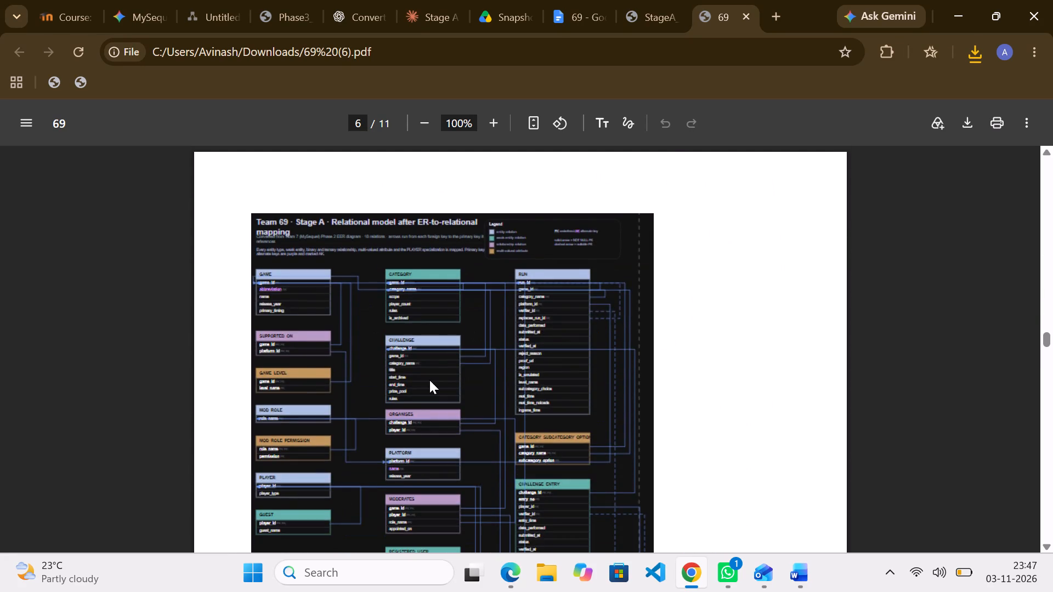
Review the Stage B (1NF) and Stage C (2NF) explanations in the PDF.
scroll(429, 380, "down", 4)
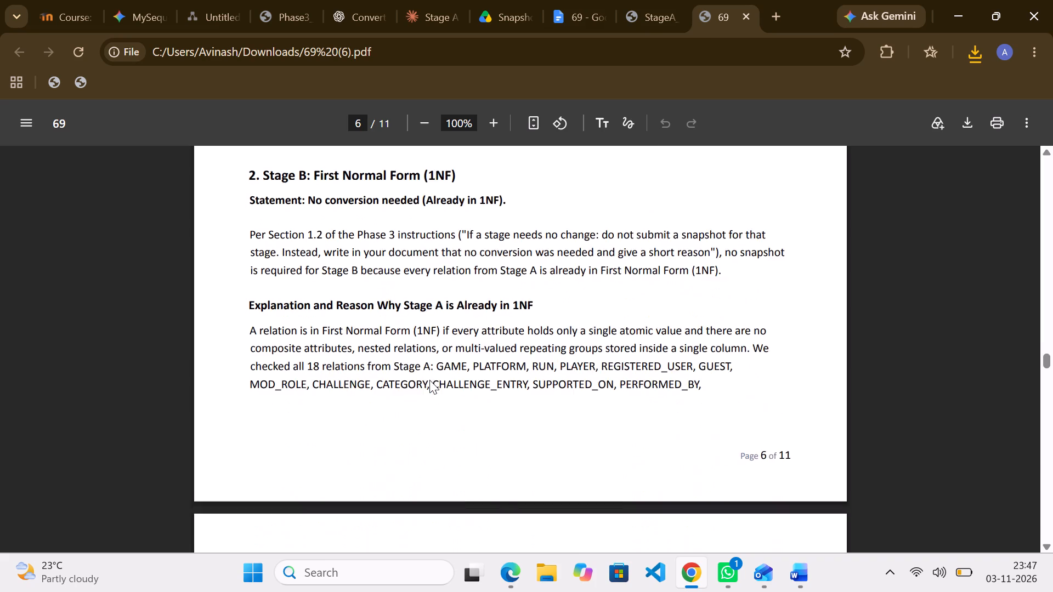
scroll(429, 380, "down", 4)
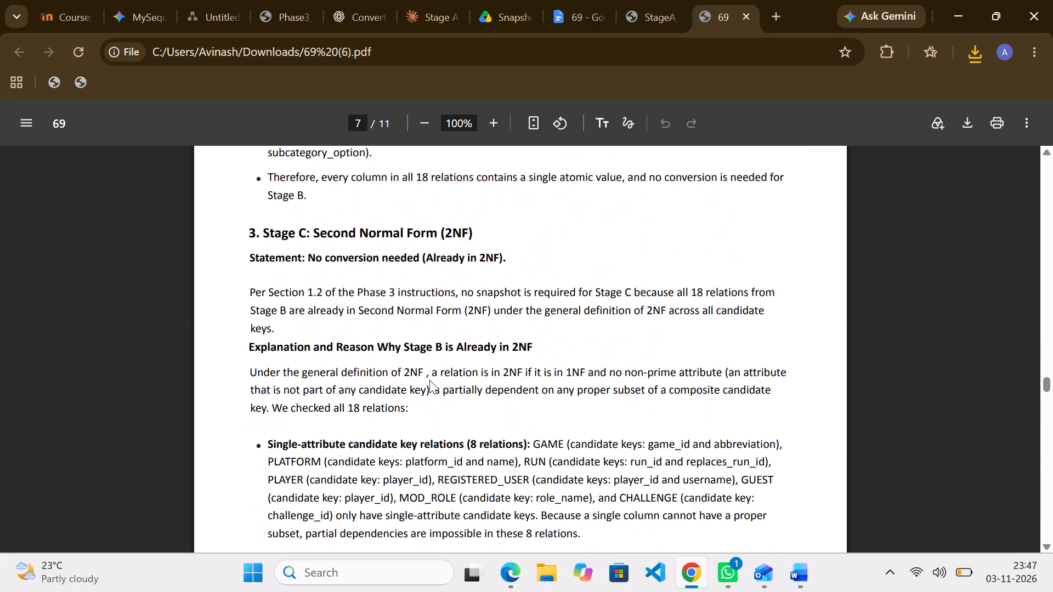
scroll(429, 380, "down", 3)
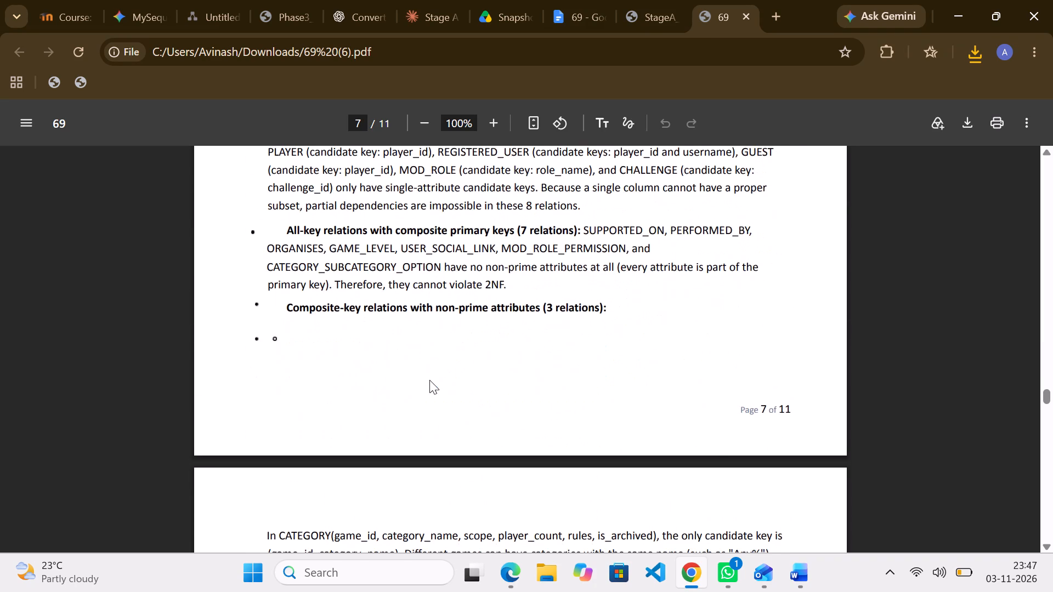
scroll(429, 380, "down", 5)
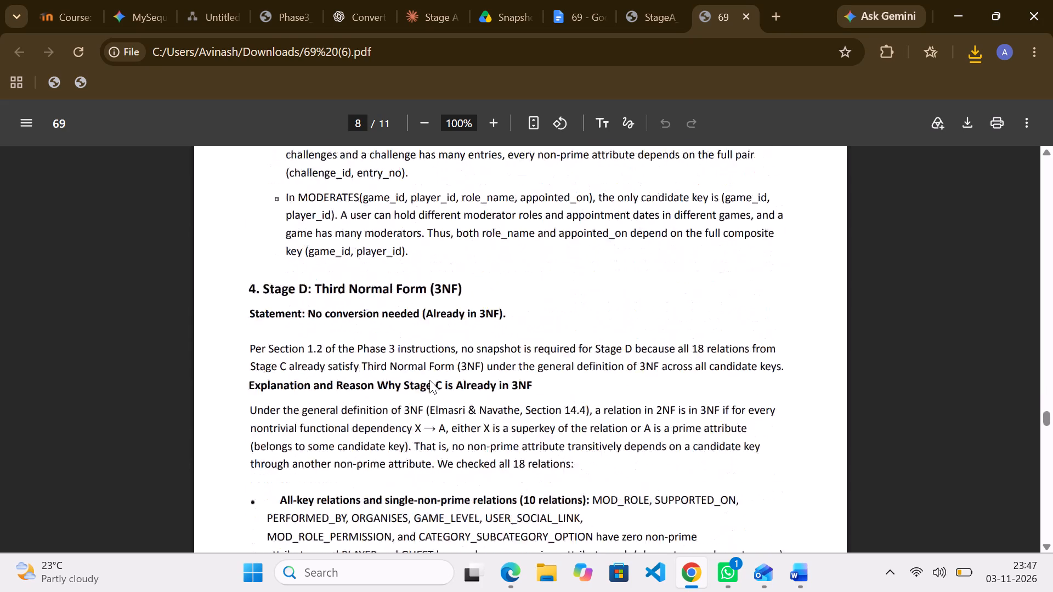
Check Stage D's 3NF bullets in the PDF, including the alternate-key relations and the text running across pages 8 and 9.
scroll(429, 380, "down", 5)
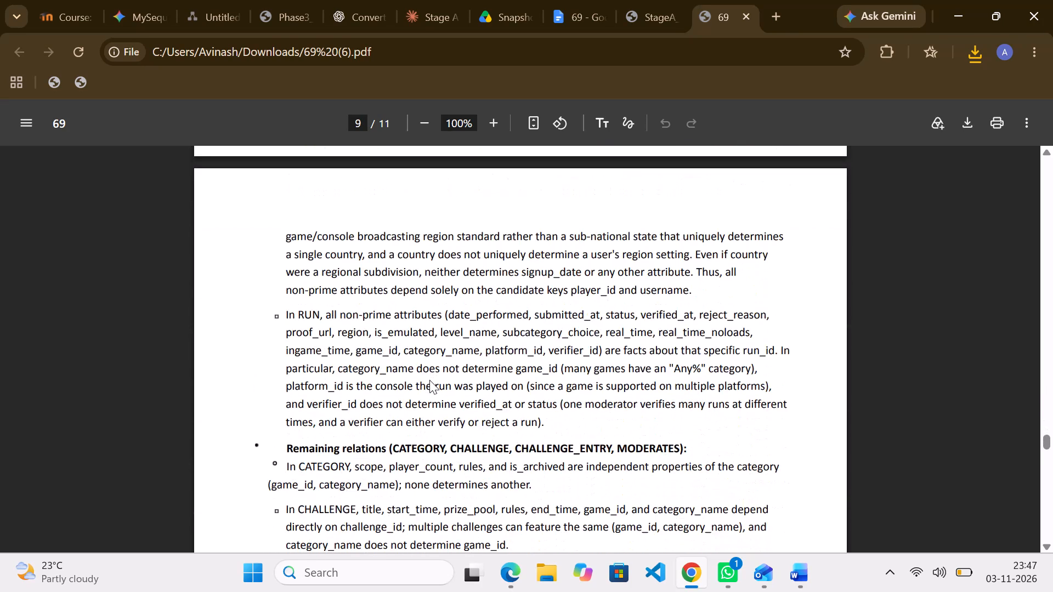
scroll(429, 380, "down", 1)
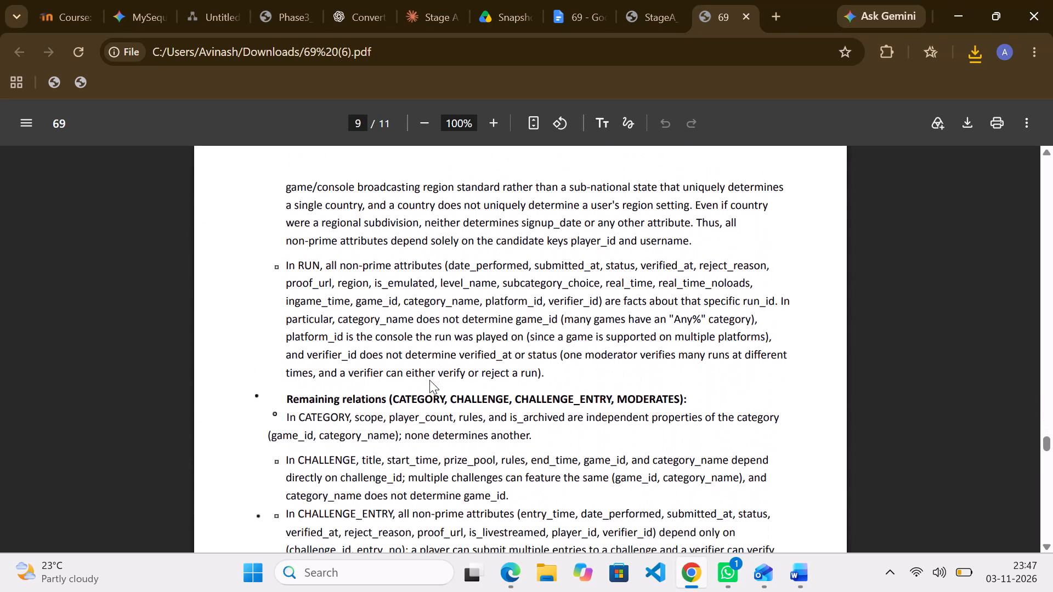
scroll(429, 380, "down", 1)
scroll(429, 380, "up", 3)
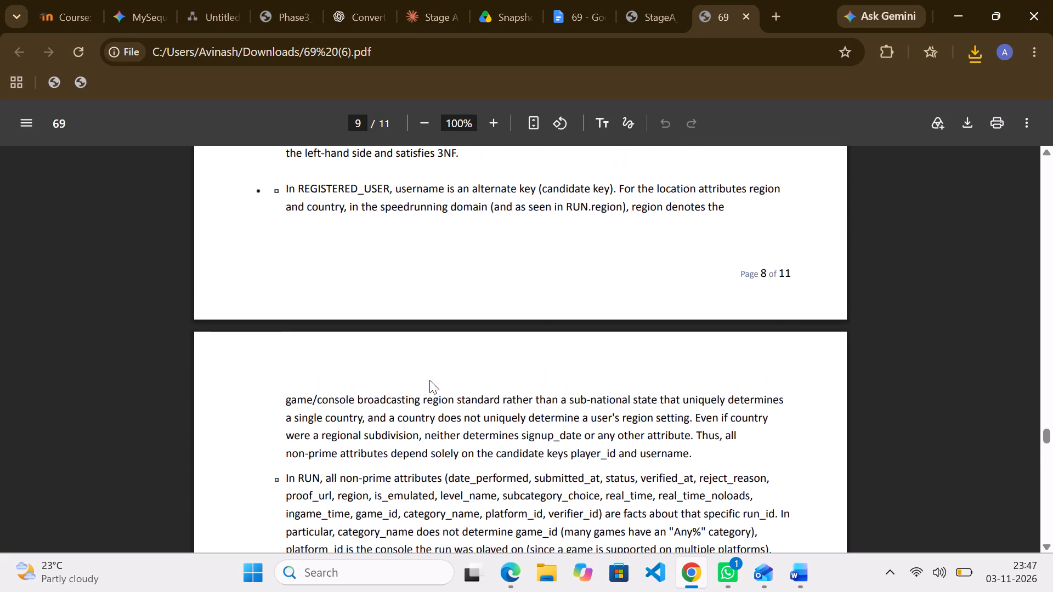
scroll(429, 380, "down", 1)
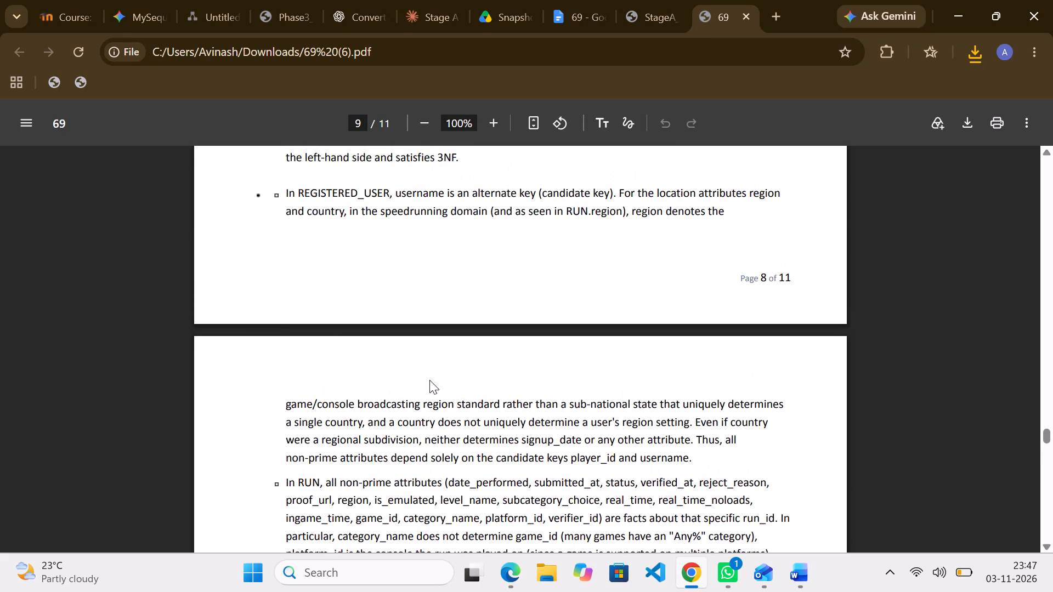
scroll(429, 380, "down", 1)
scroll(429, 380, "up", 3)
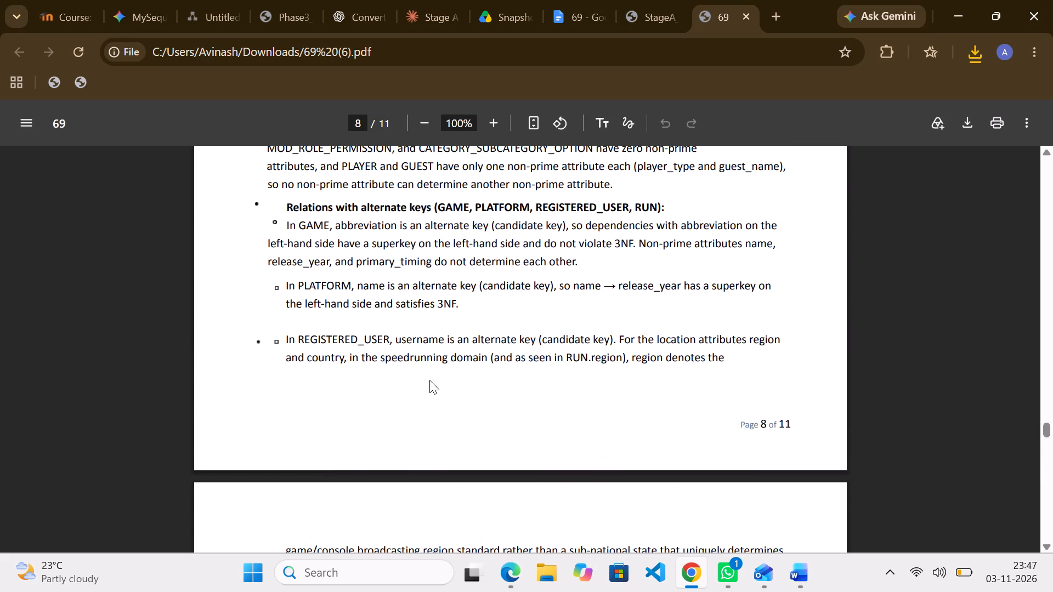
scroll(429, 380, "down", 1)
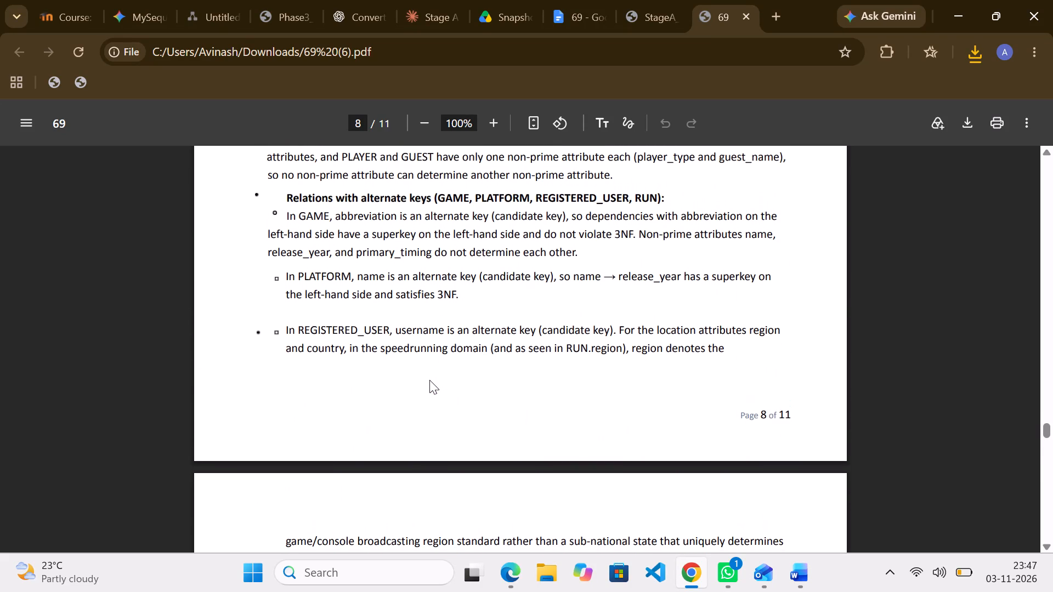
scroll(429, 380, "down", 3)
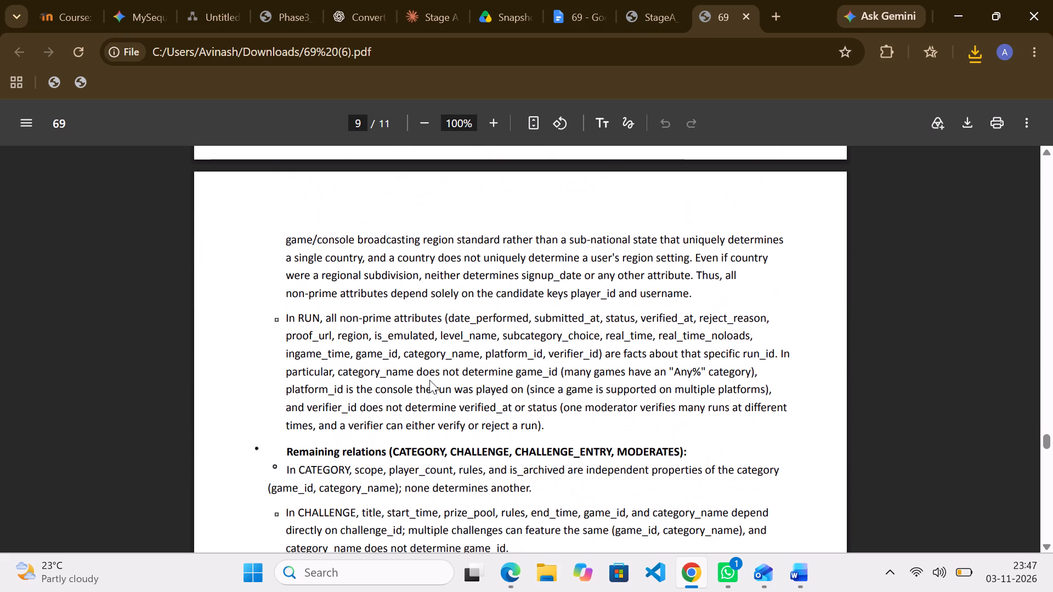
scroll(429, 380, "down", 3)
Examine how the Section 5 functional dependencies table splits between the PLATFORM and RUN rows across pages 9 and 10.
scroll(429, 380, "down", 1)
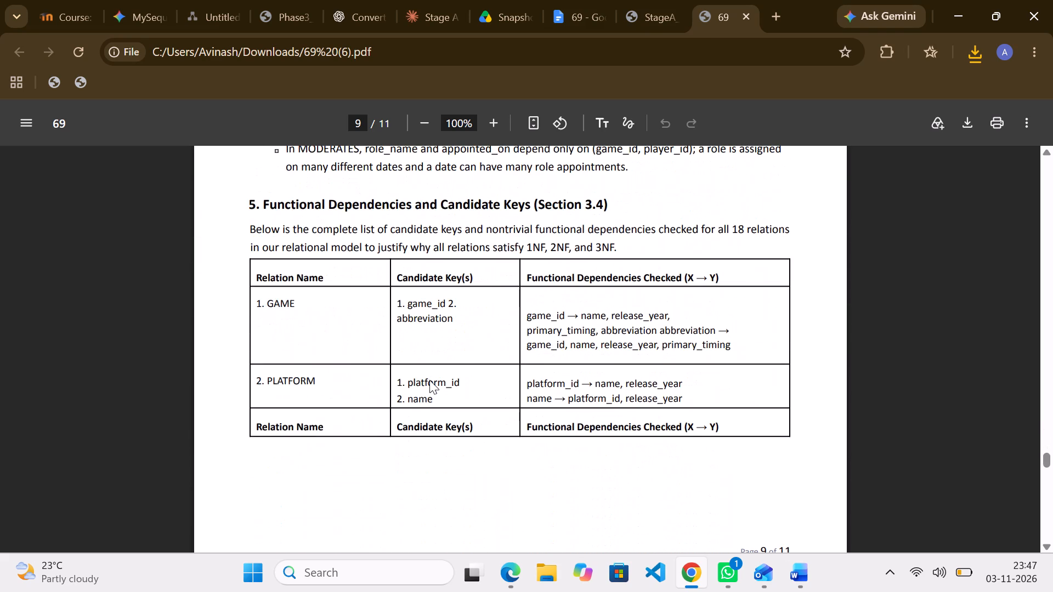
scroll(429, 380, "down", 1)
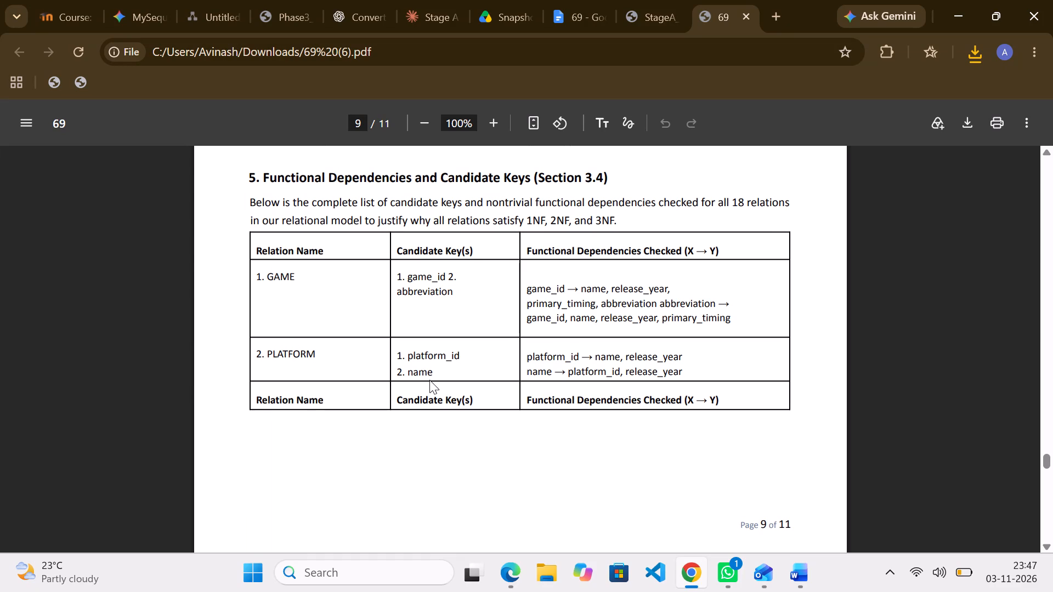
scroll(429, 380, "down", 4)
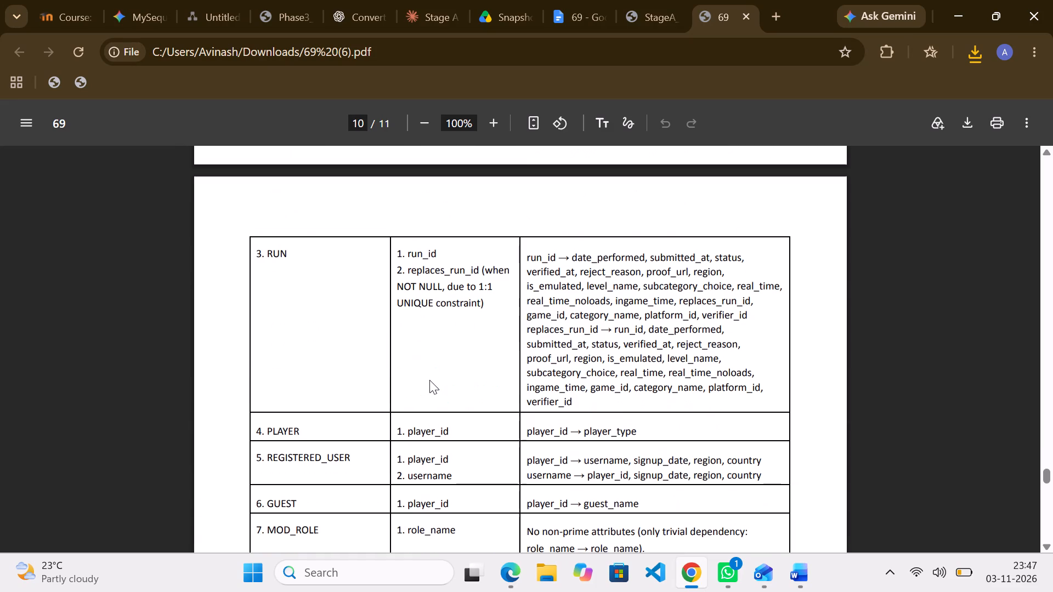
scroll(429, 380, "down", 2)
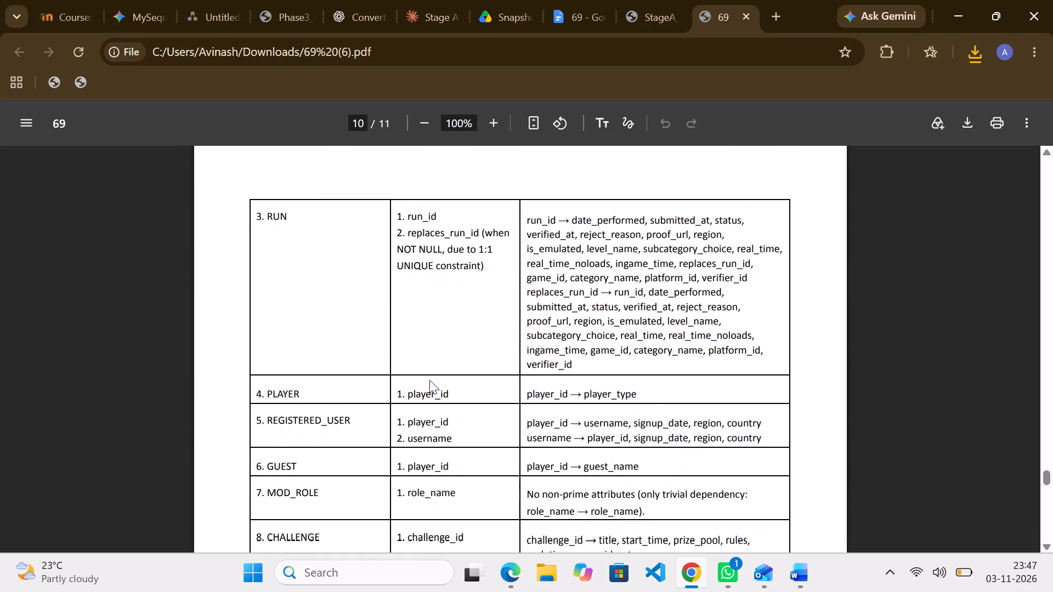
scroll(429, 380, "down", 1)
scroll(429, 380, "up", 5)
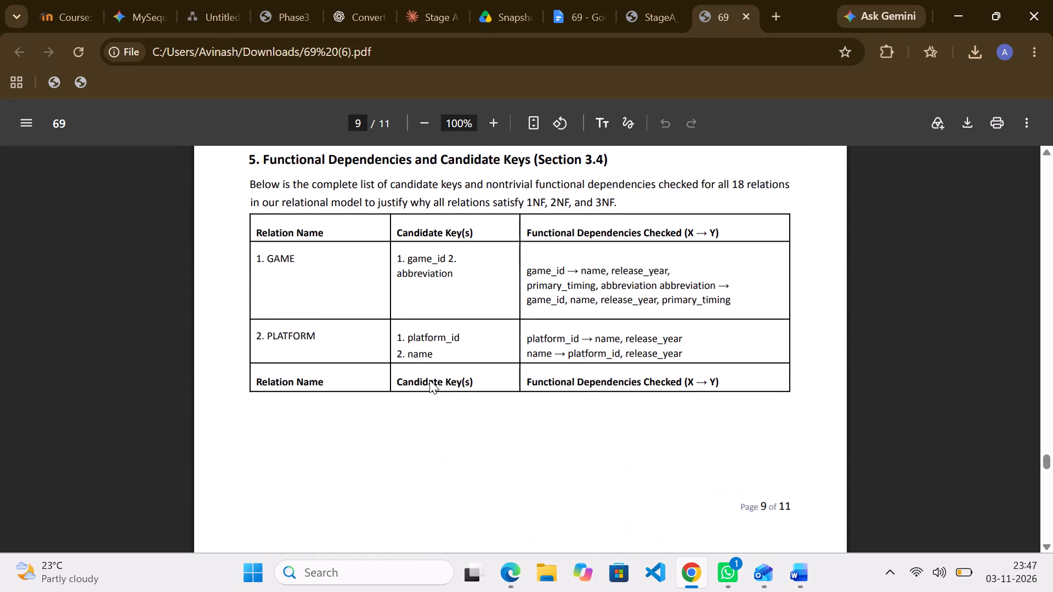
scroll(429, 380, "up", 1)
scroll(429, 380, "down", 1)
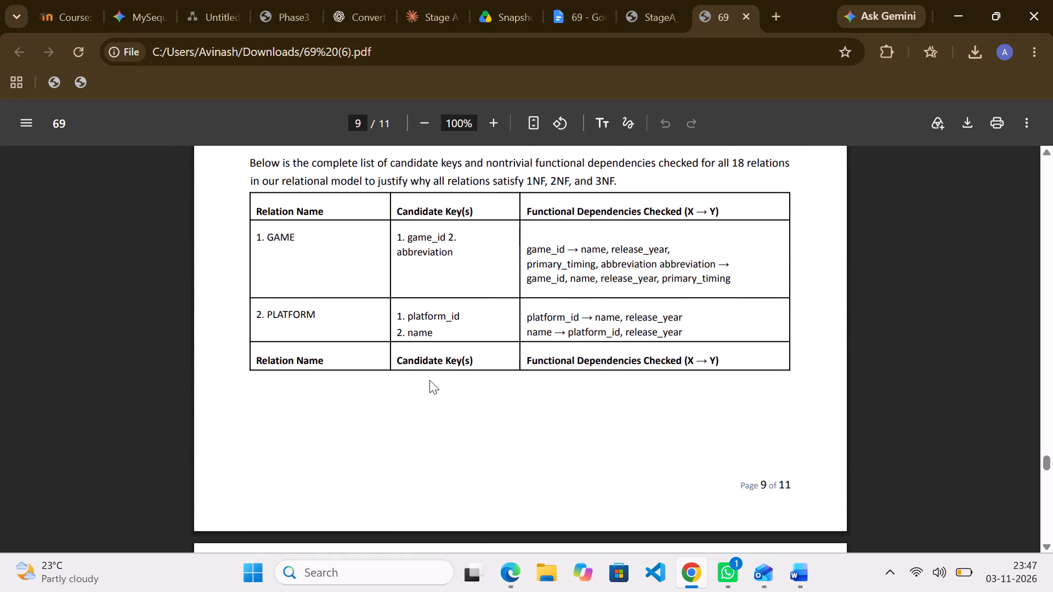
scroll(429, 380, "down", 3)
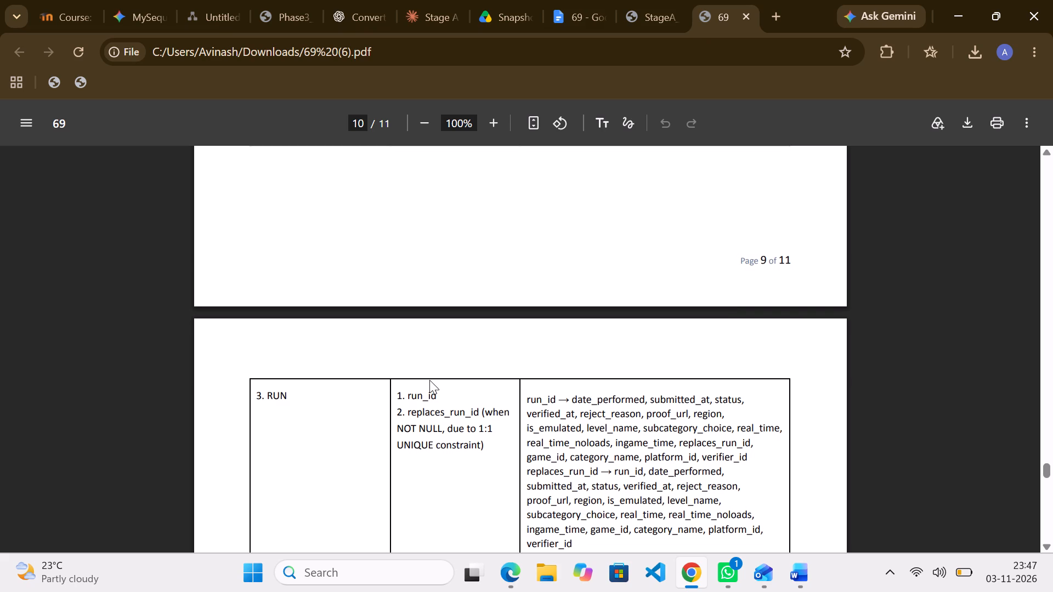
Check the rest of the PDF's functional dependencies table, from the RUN row through MODERATES on pages 10 and 11.
scroll(429, 380, "down", 2)
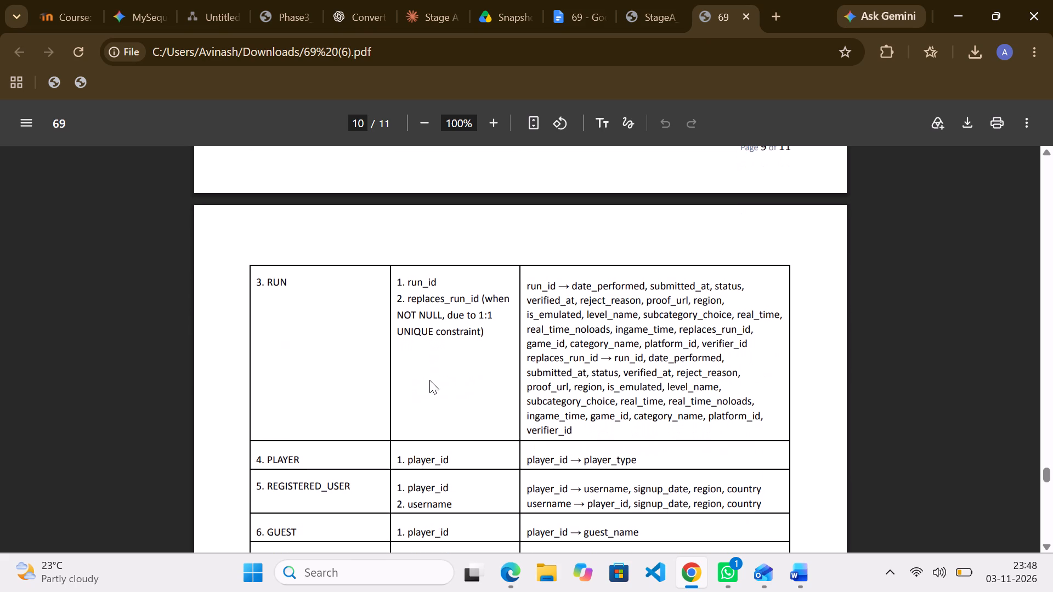
scroll(429, 380, "down", 3)
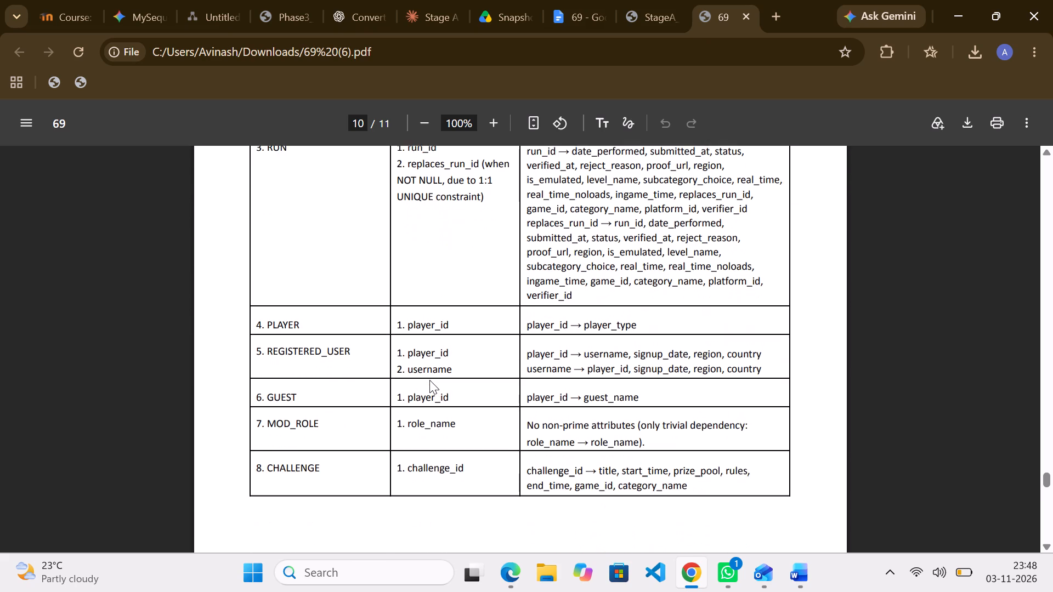
scroll(429, 380, "down", 3)
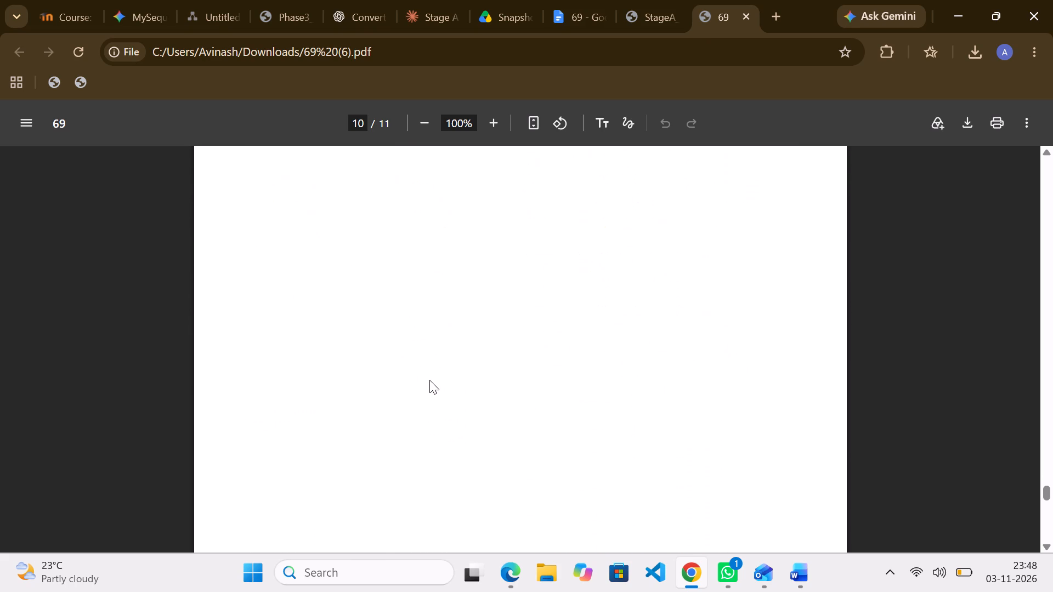
scroll(429, 380, "down", 3)
scroll(429, 380, "up", 4)
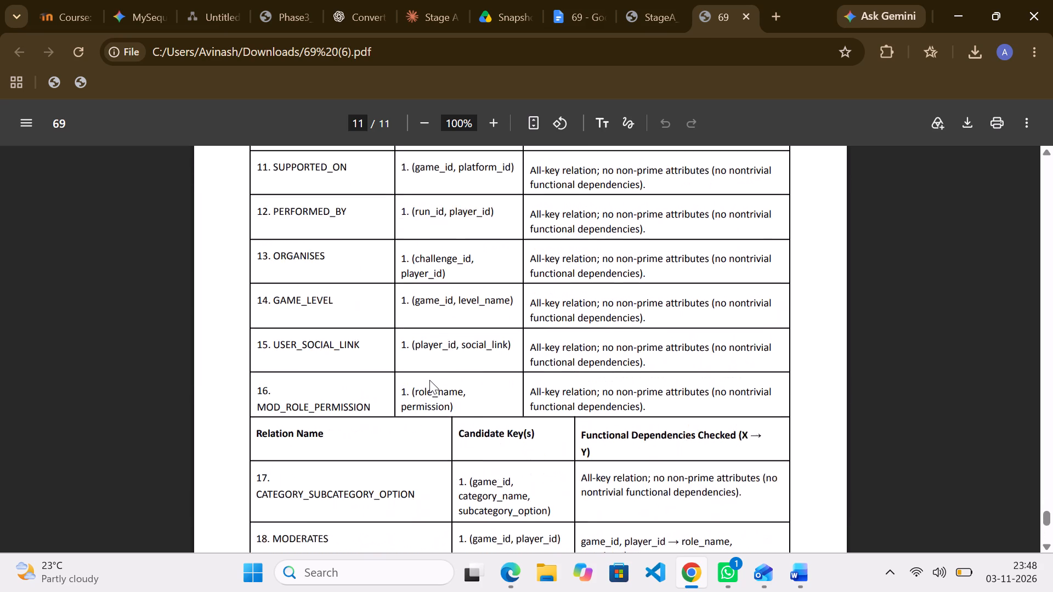
scroll(429, 380, "up", 1)
scroll(429, 380, "down", 2)
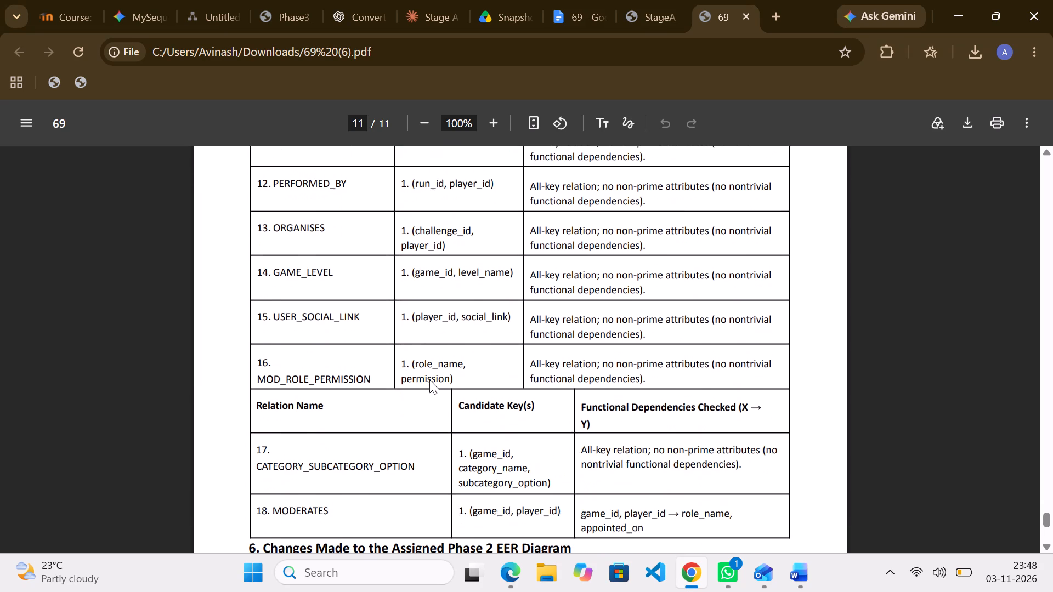
Check the EER diagram changes section and the GenAI Usage Statement at the end of the PDF.
scroll(429, 380, "down", 4)
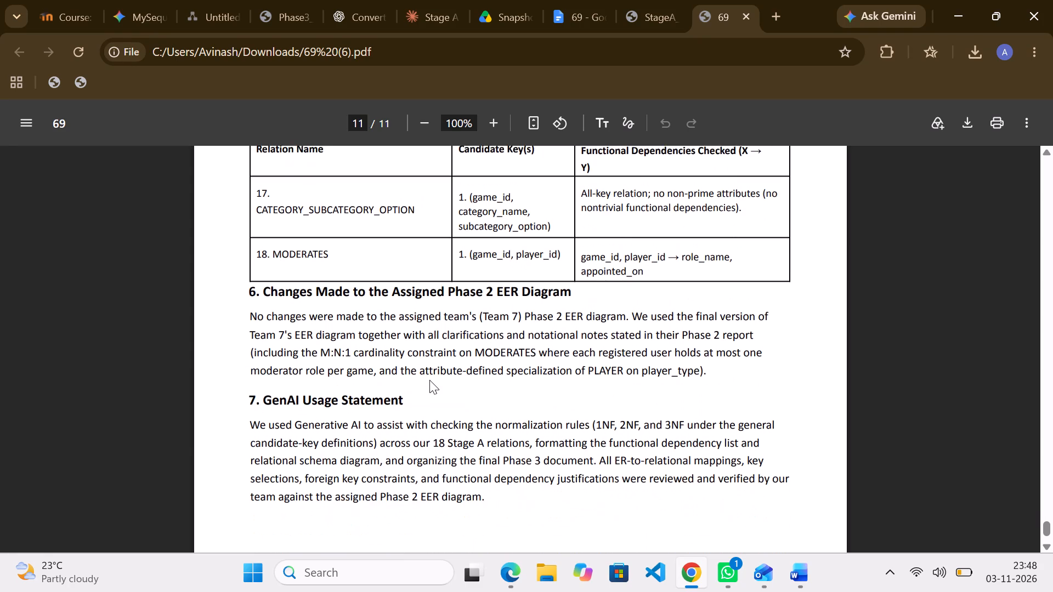
scroll(403, 362, "down", 3)
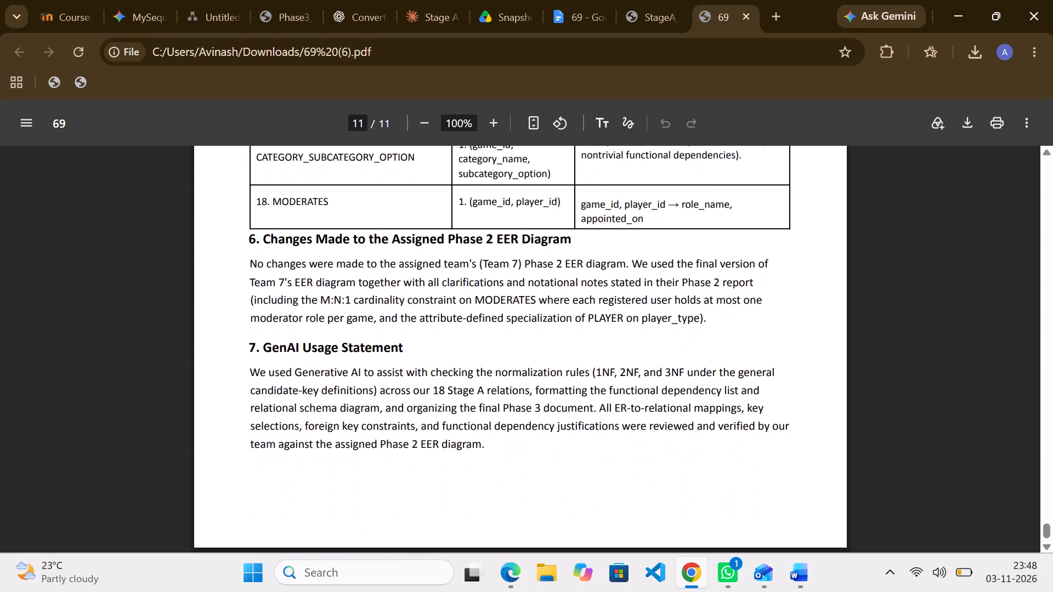
scroll(403, 362, "down", 1)
Recheck the PDF's Stage A mapping explanation on pages 1 to 5, from the strong entity types to section 1.6.
scroll(403, 362, "up", 18)
scroll(403, 362, "up", 3)
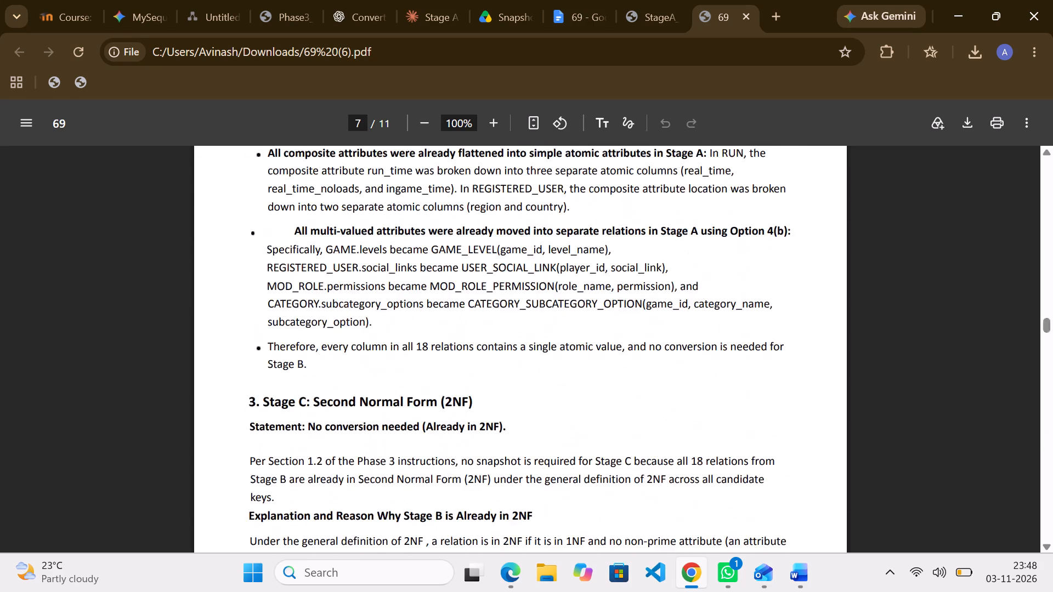
scroll(403, 362, "up", 4)
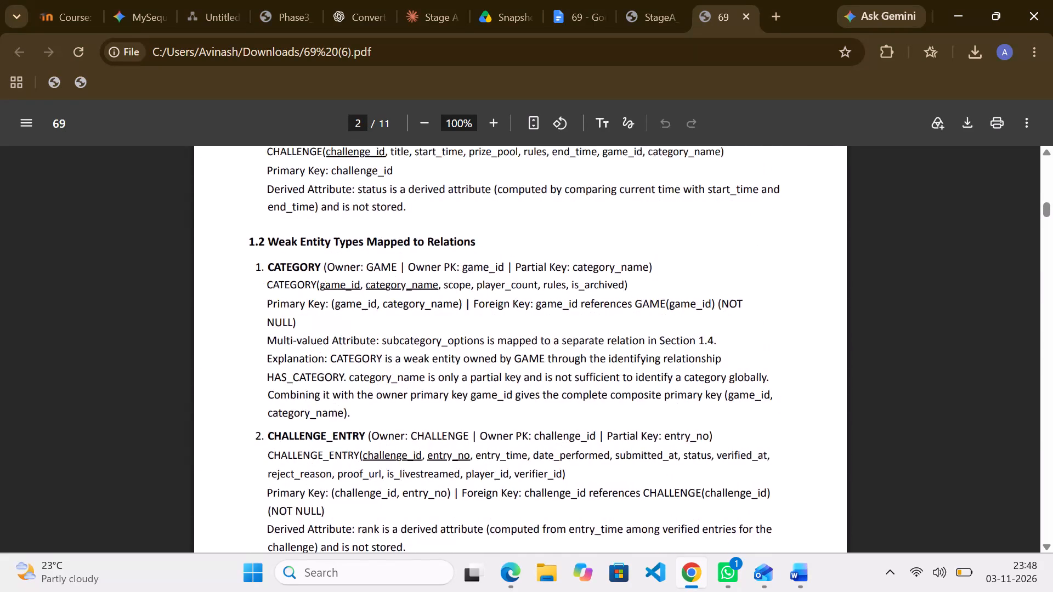
scroll(403, 362, "up", 7)
scroll(403, 362, "down", 2)
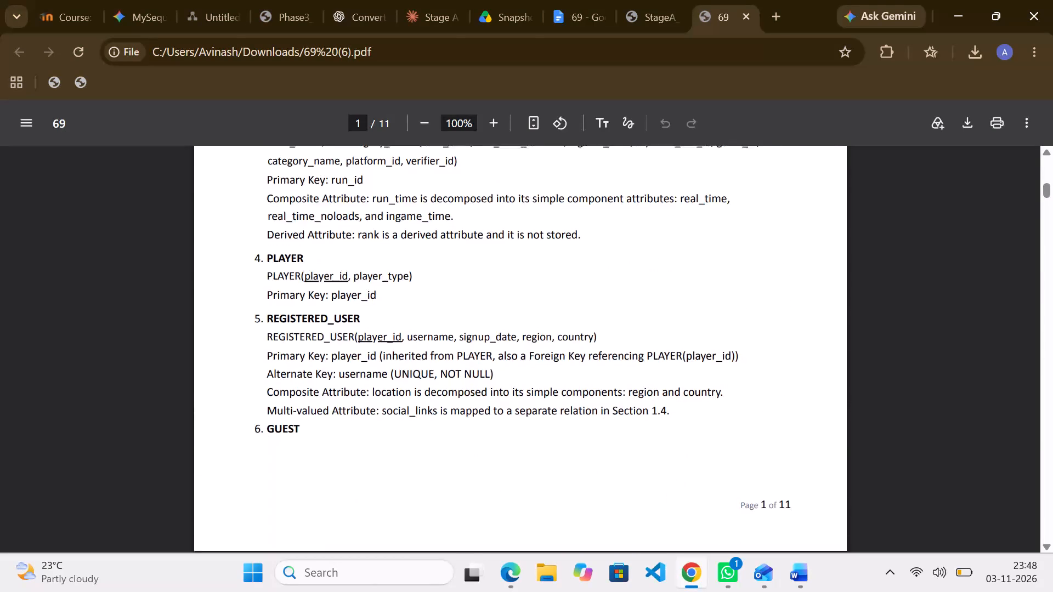
scroll(403, 362, "down", 9)
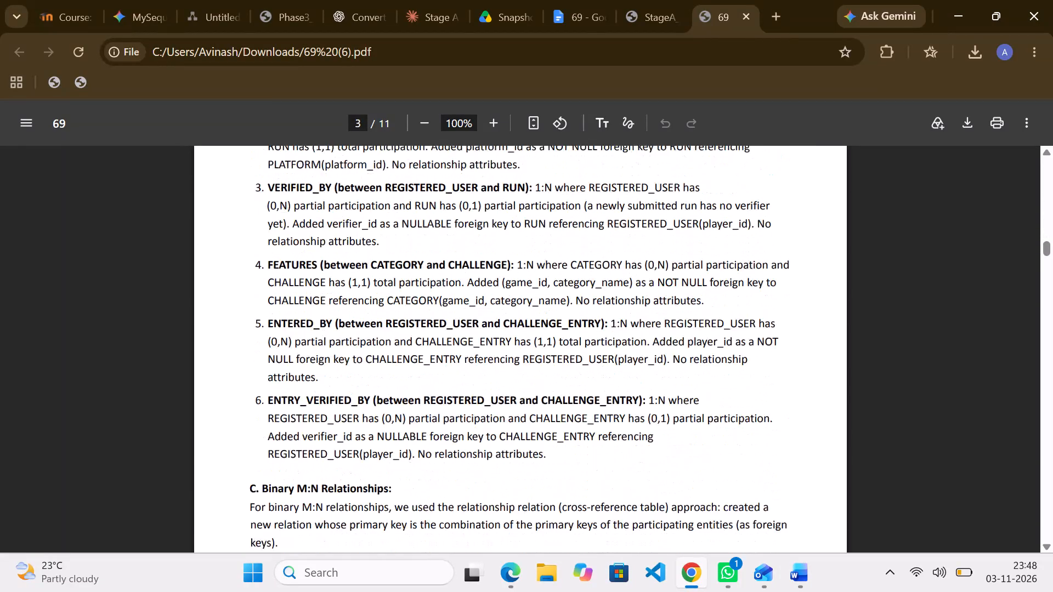
scroll(403, 362, "down", 5)
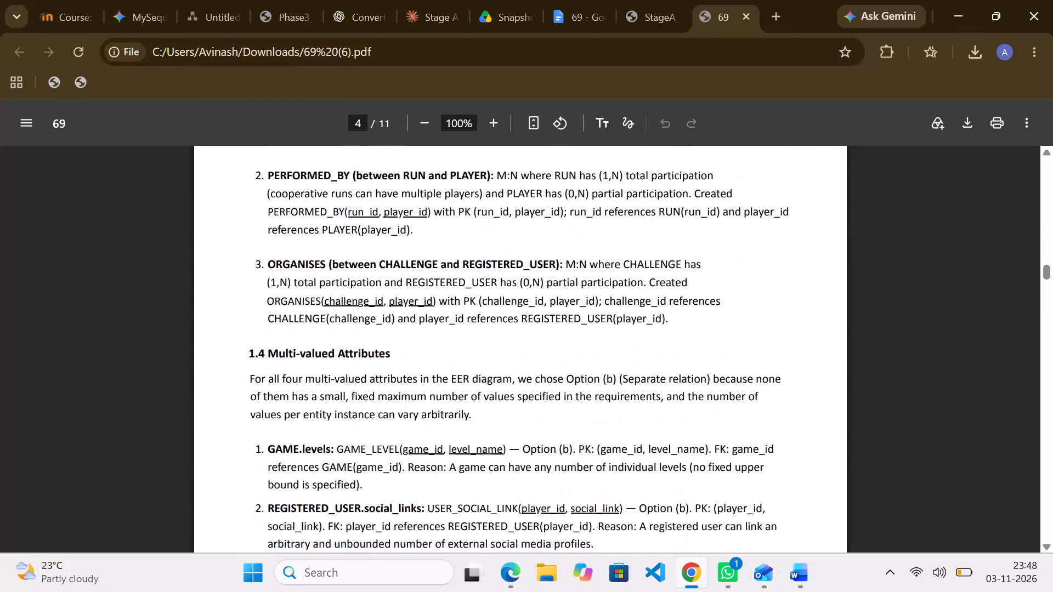
scroll(403, 362, "down", 1)
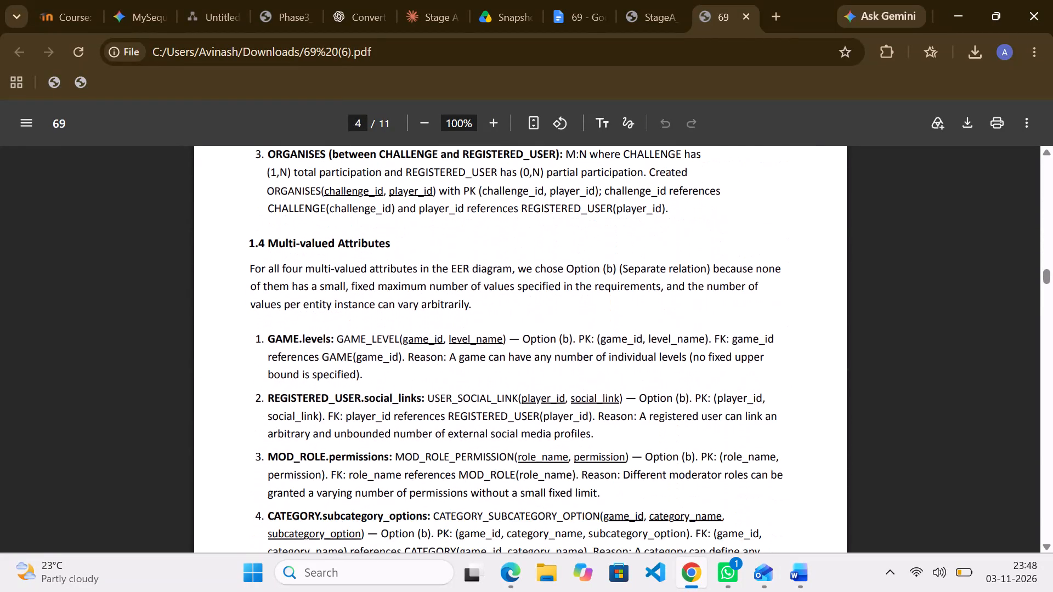
scroll(403, 362, "down", 4)
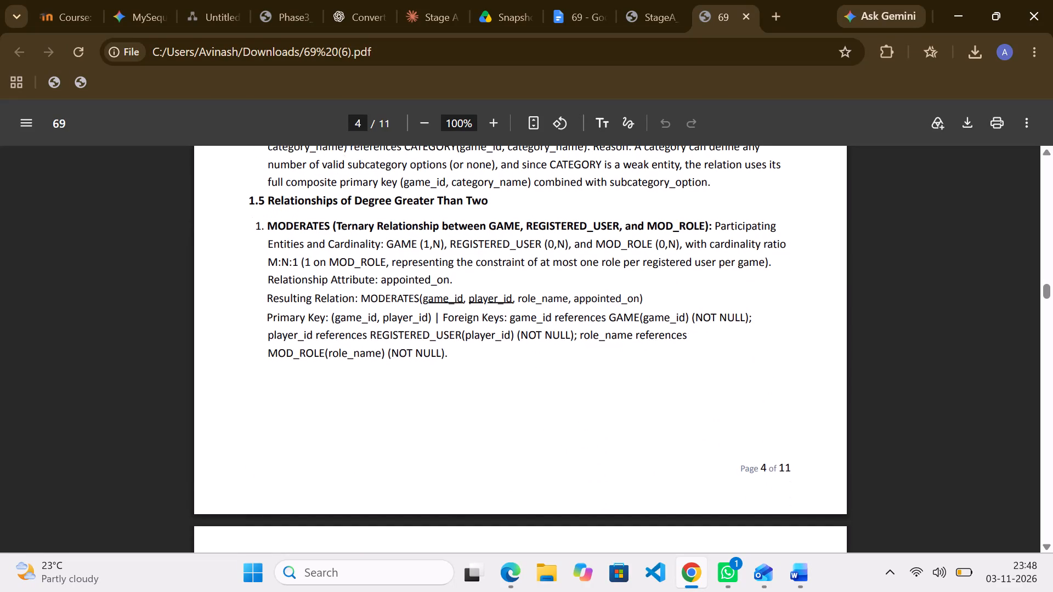
scroll(403, 362, "down", 3)
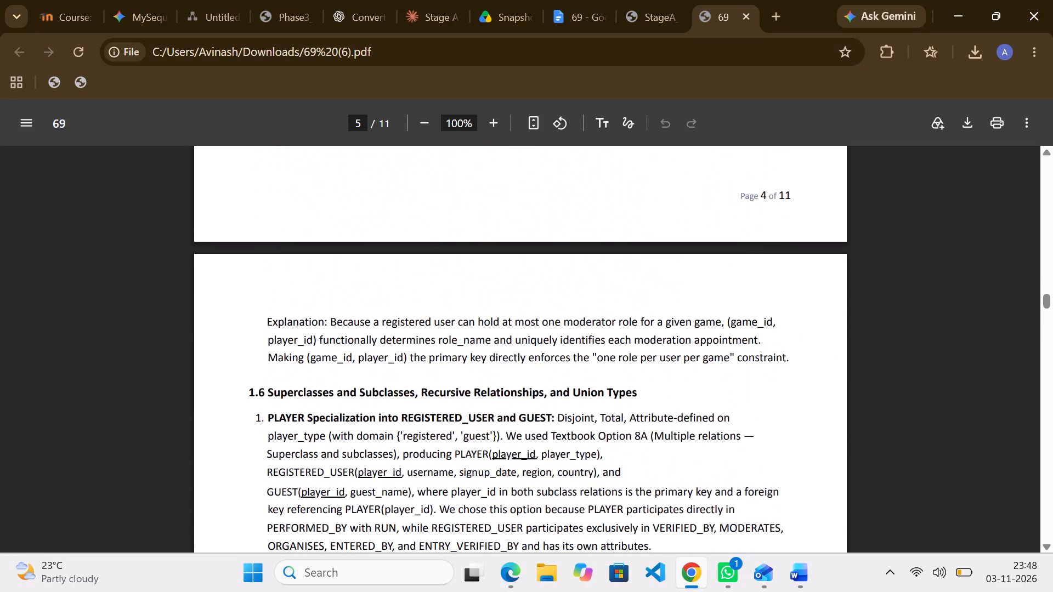
scroll(403, 362, "down", 3)
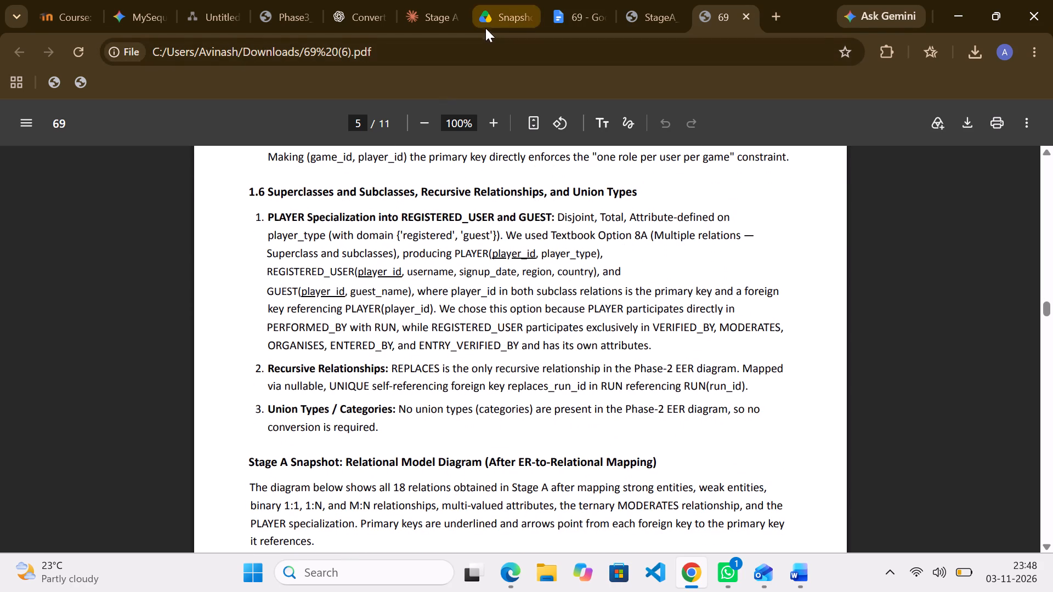
Test the Google Drive link under the PDF's Stage A Snapshot heading against the Snapshots folder, and return to the PDF.
left_click(485, 26)
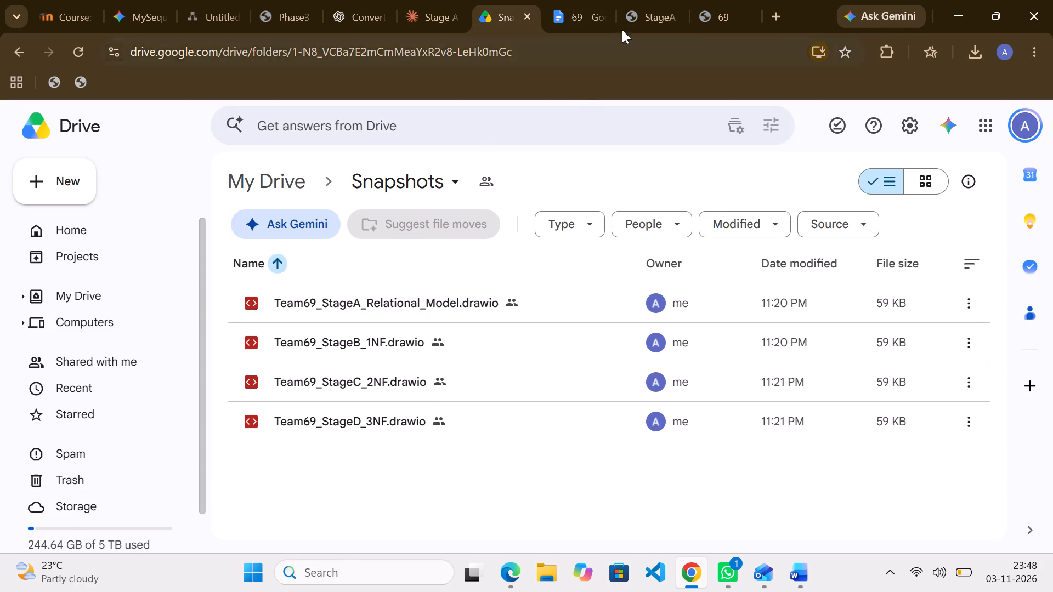
left_click(656, 11)
left_click(711, 8)
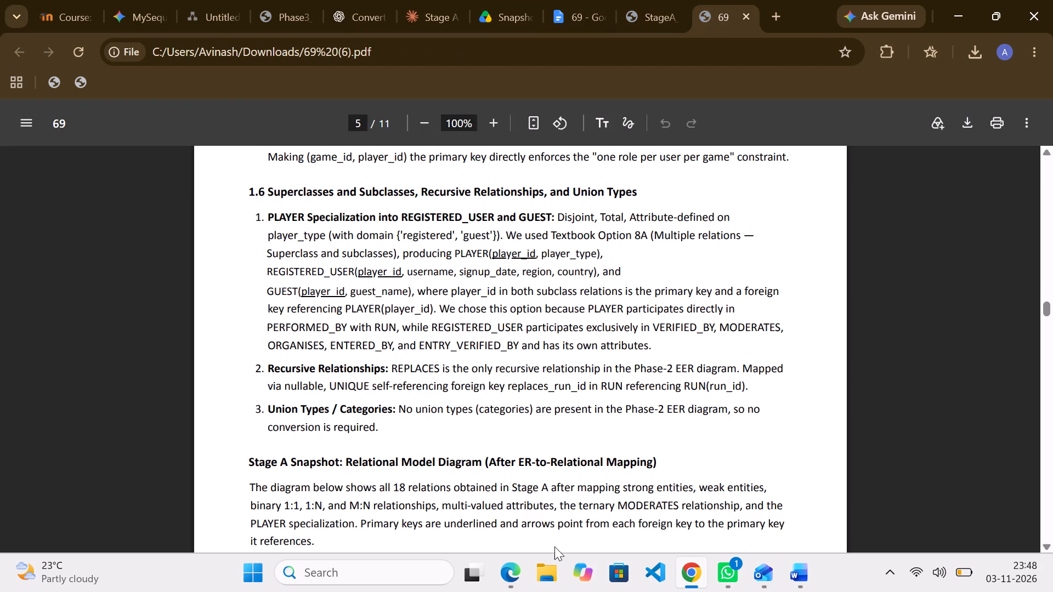
scroll(554, 547, "down", 3)
scroll(538, 414, "down", 1)
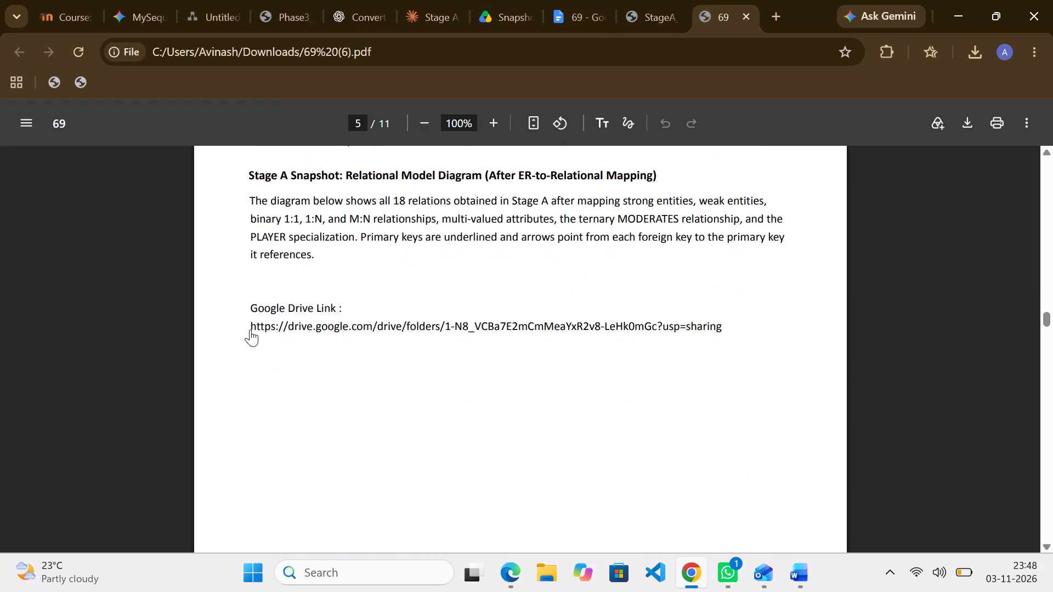
left_click_drag(251, 328, 327, 326)
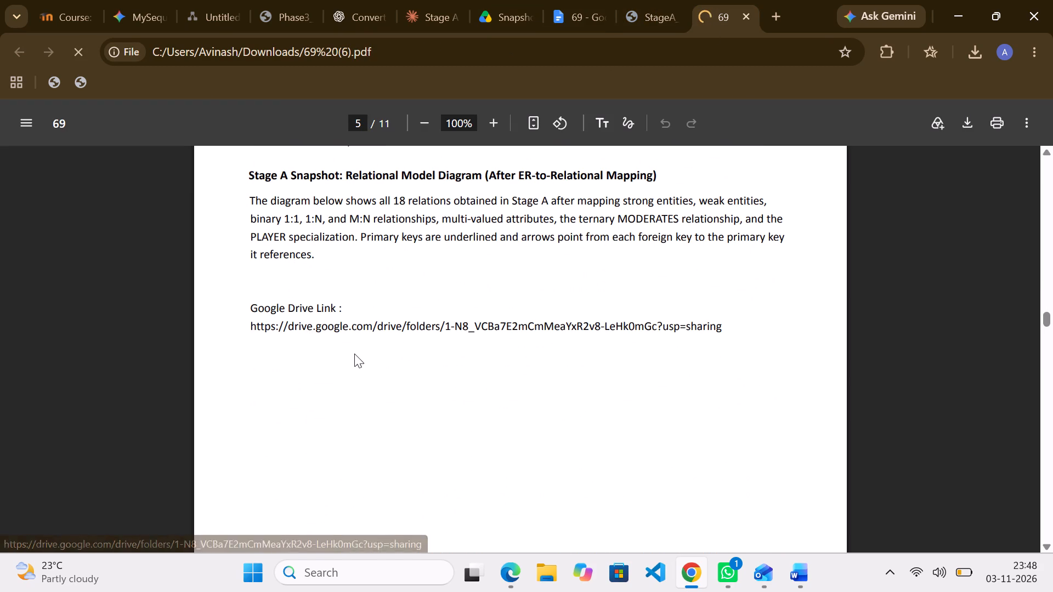
left_click_drag(354, 354, 526, 318)
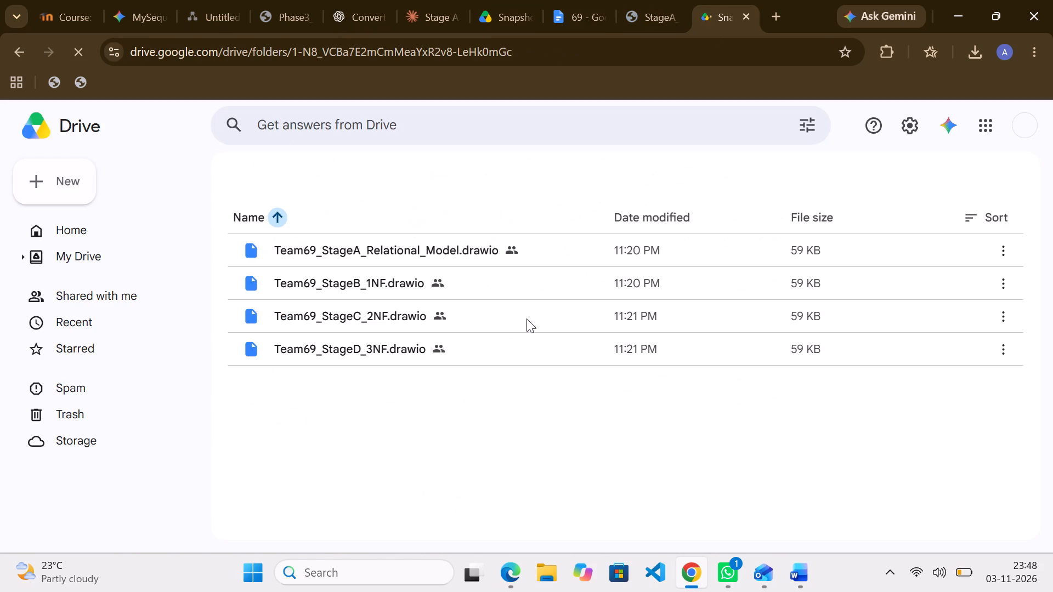
scroll(526, 318, "right", 5)
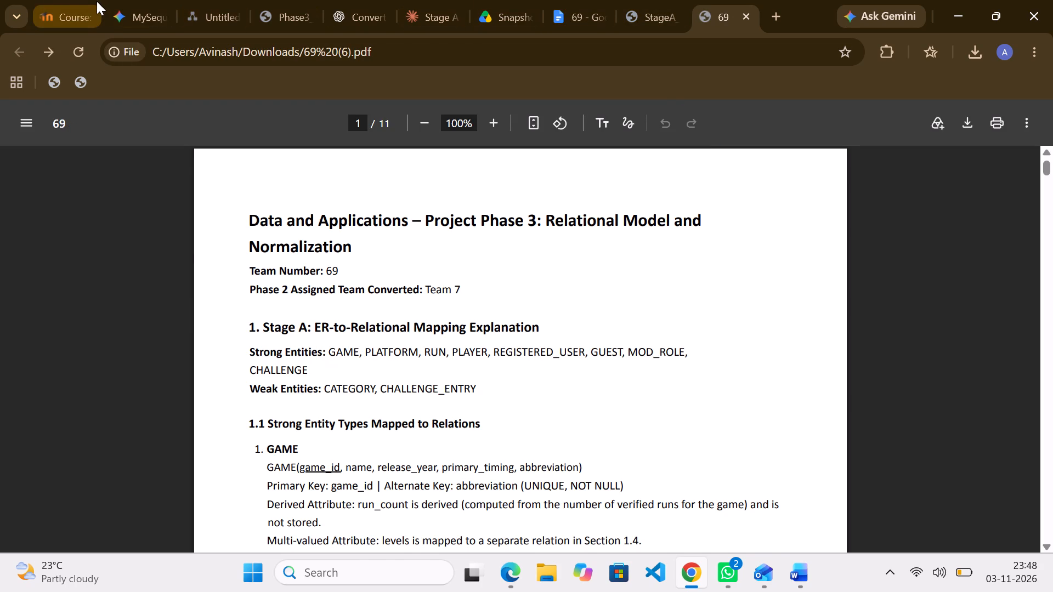
Go to the Data and Applications course page and locate the Phase 3 submission entry.
left_click(79, 0)
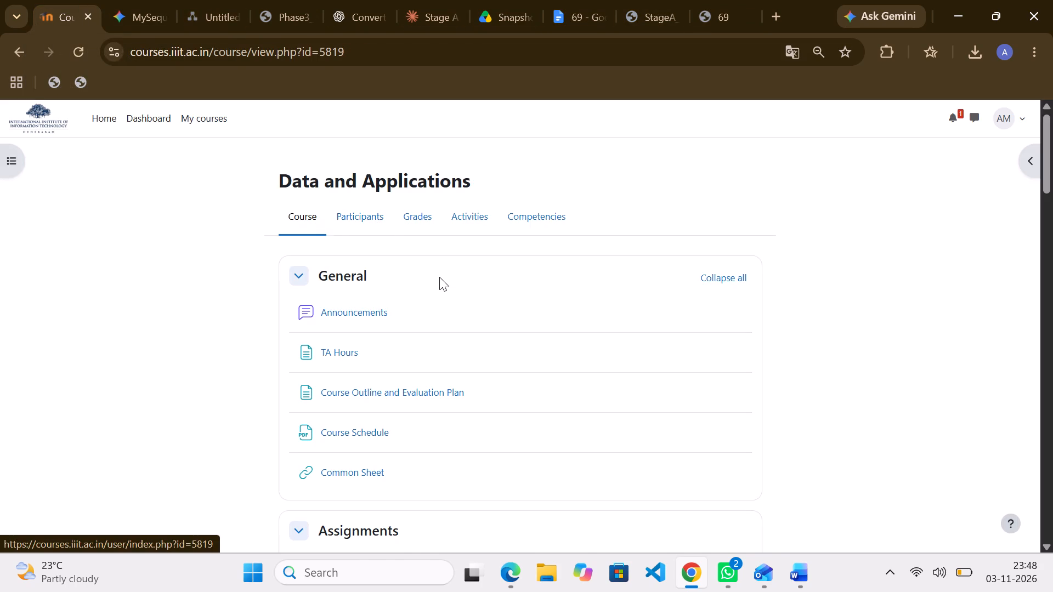
scroll(439, 277, "down", 6)
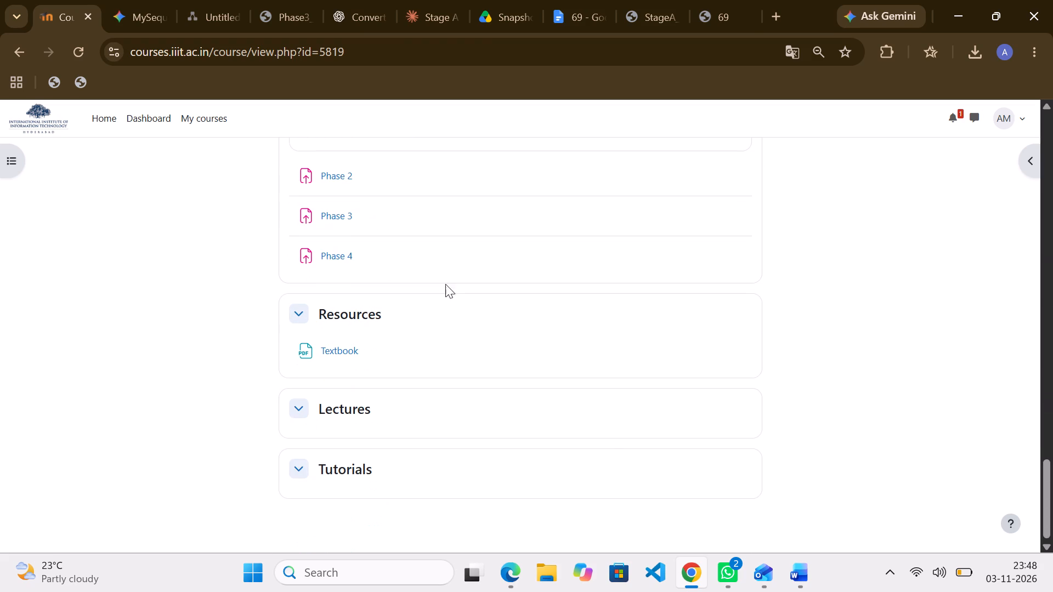